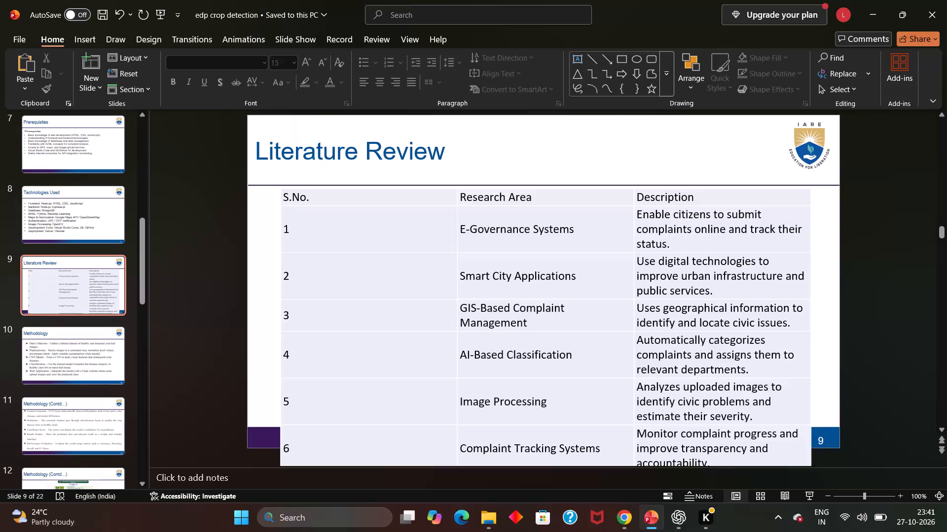
# Widen the Literature Review table on both sides so it spans nearly the full slide width.
pyautogui.scroll(-1, 910, 223)
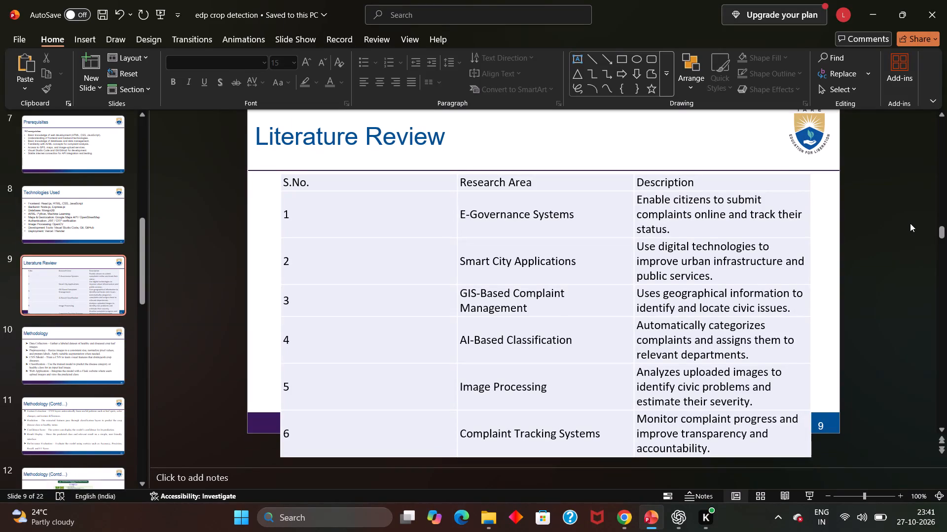
pyautogui.moveTo(474, 283); pyautogui.dragTo(469, 274)
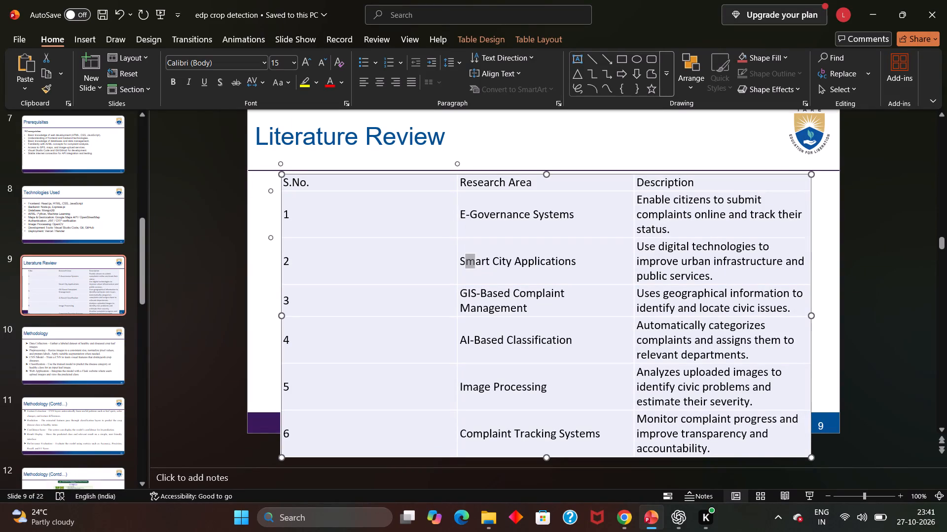
pyautogui.moveTo(284, 174); pyautogui.dragTo(267, 180)
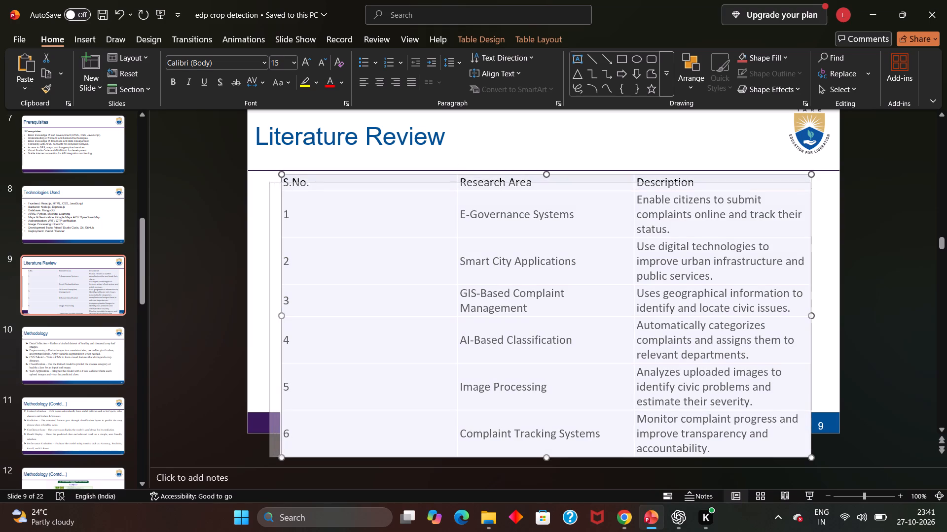
pyautogui.moveTo(267, 180); pyautogui.dragTo(255, 176)
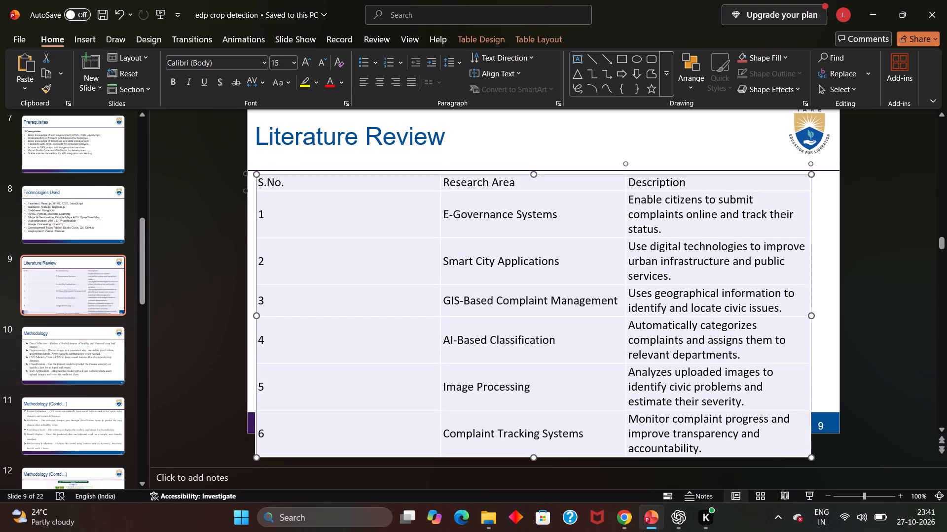
pyautogui.moveTo(812, 175); pyautogui.dragTo(836, 176)
# Delete row 6, Complaint Tracking Systems, from the Literature Review table.
pyautogui.scroll(-2, 801, 266)
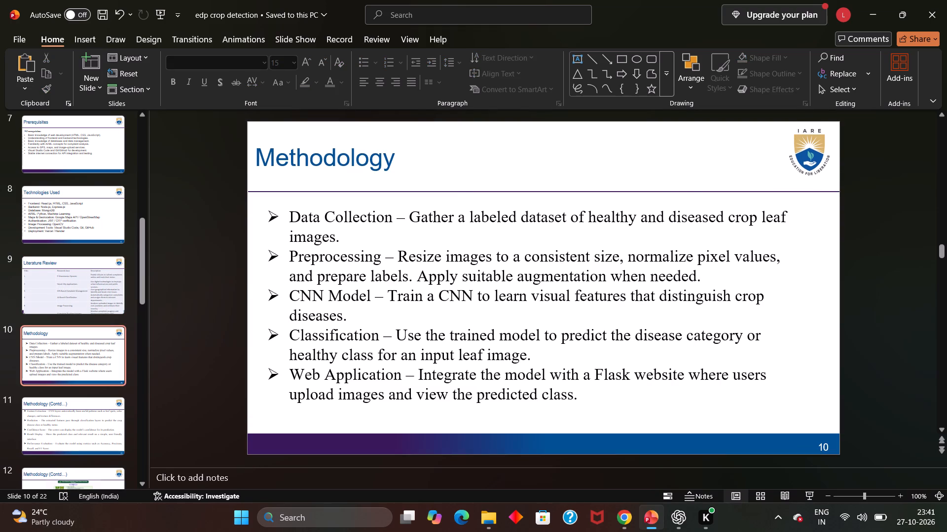
pyautogui.scroll(1, 801, 264)
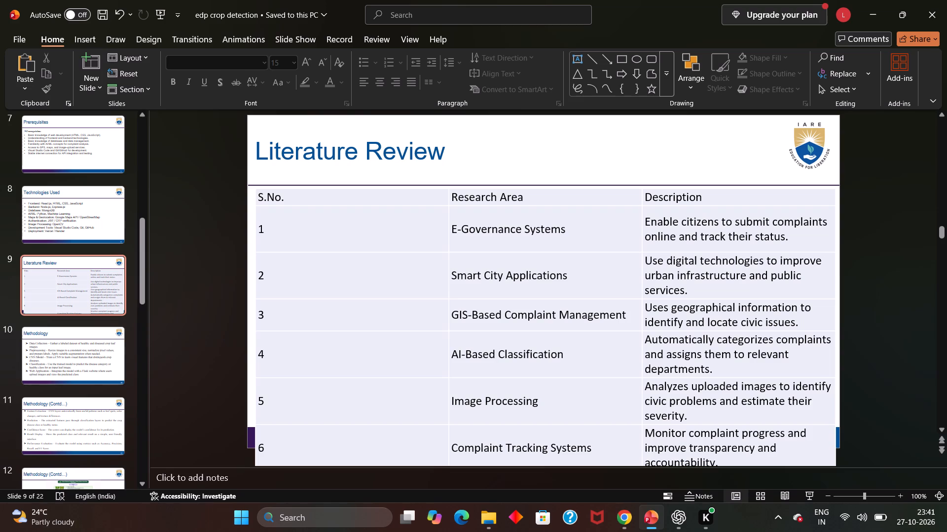
pyautogui.rightClick(285, 444)
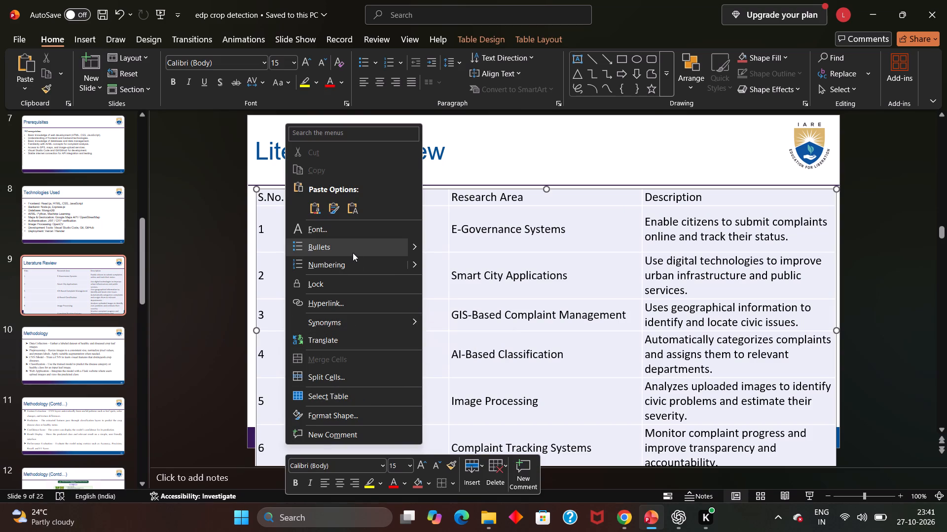
pyautogui.click(504, 469)
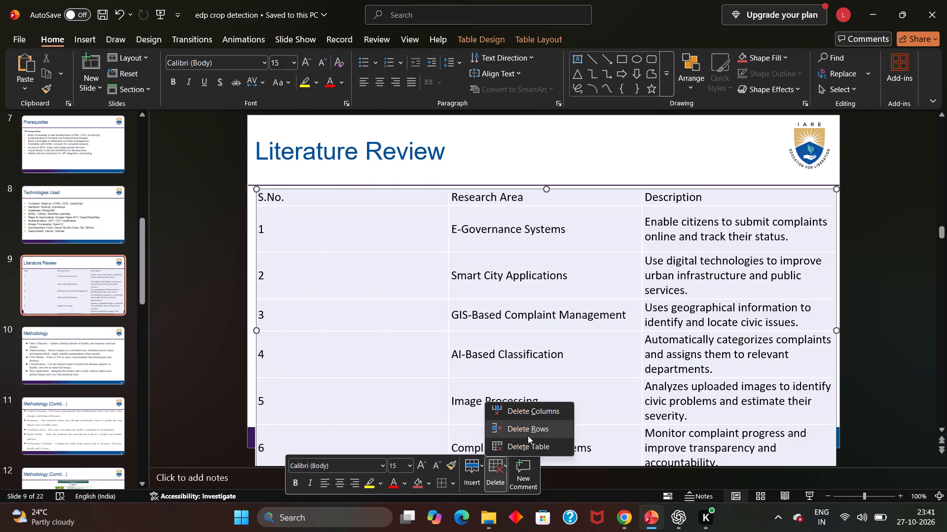
pyautogui.click(528, 435)
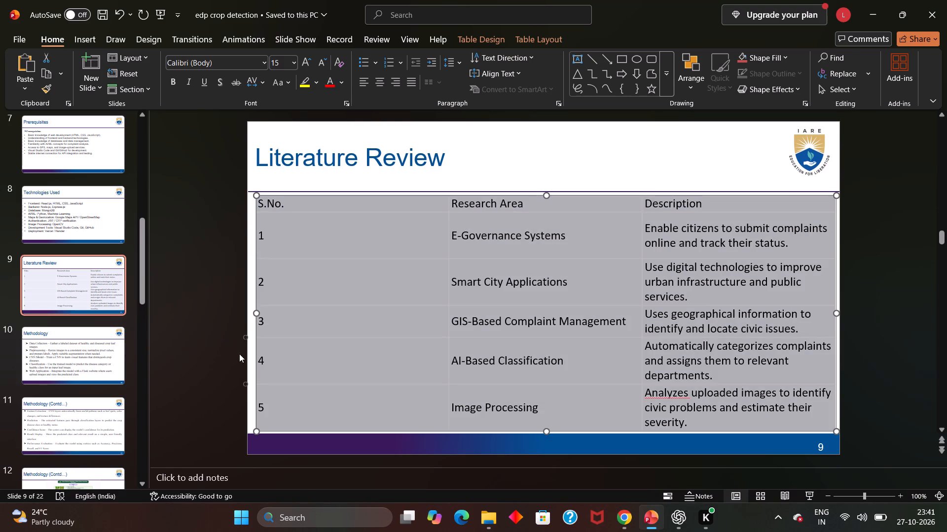
pyautogui.click(194, 350)
# Stretch the Literature Review table to both slide edges, up over the title's divider line and down to the footer band.
pyautogui.click(596, 348)
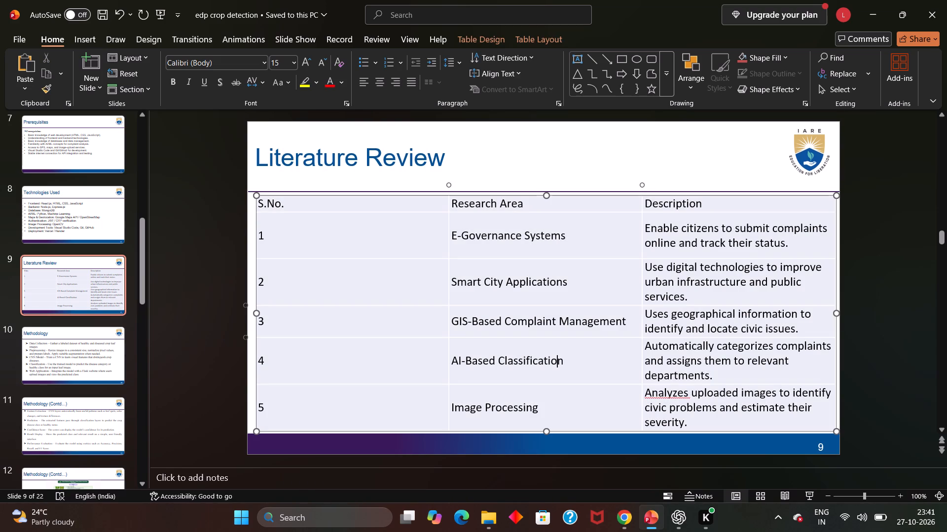
pyautogui.moveTo(548, 196); pyautogui.dragTo(548, 193)
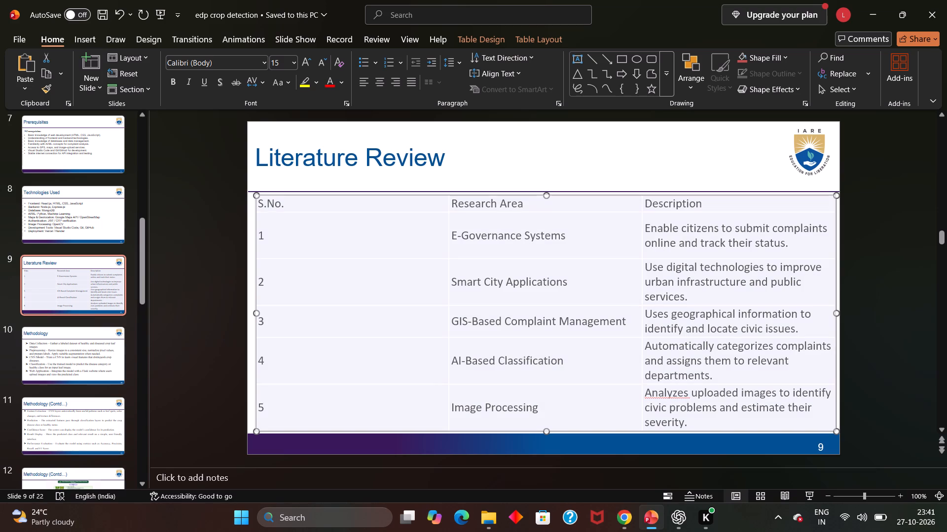
pyautogui.moveTo(548, 193); pyautogui.dragTo(548, 189)
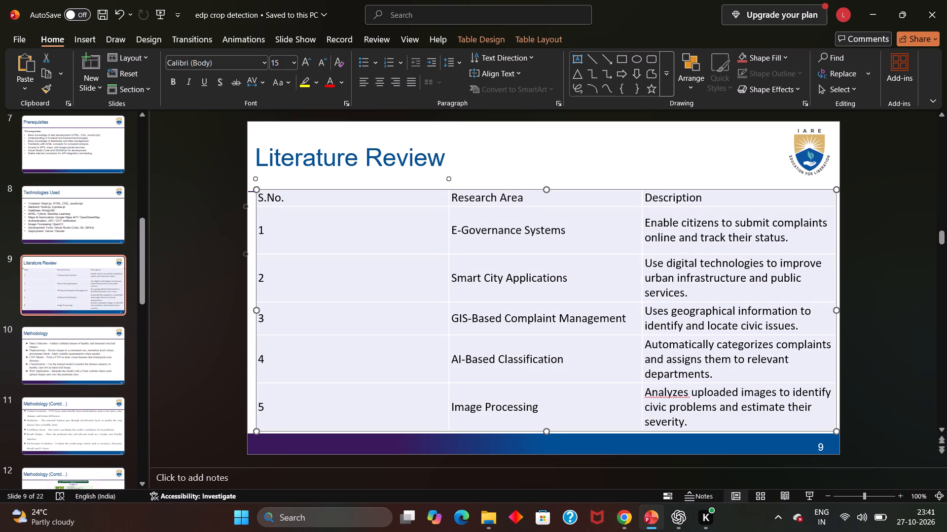
pyautogui.moveTo(257, 310); pyautogui.dragTo(245, 315)
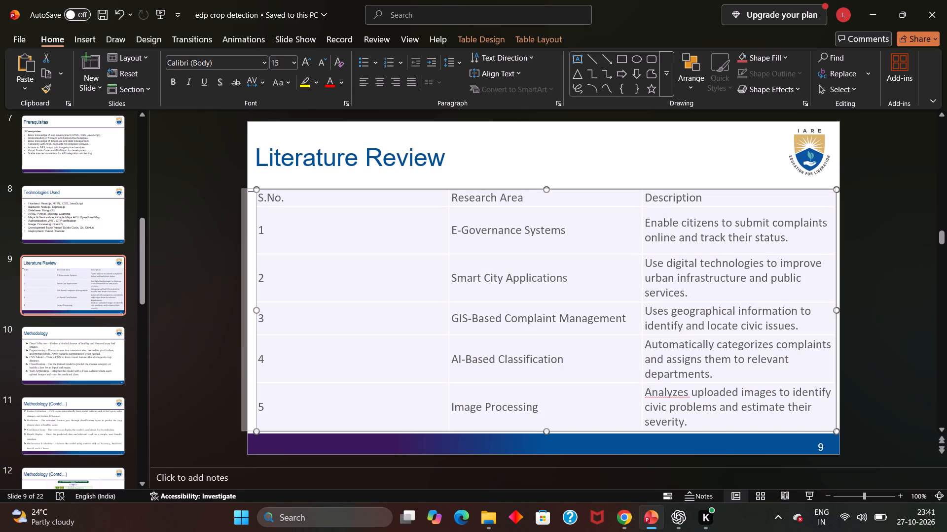
pyautogui.moveTo(245, 315); pyautogui.dragTo(250, 313)
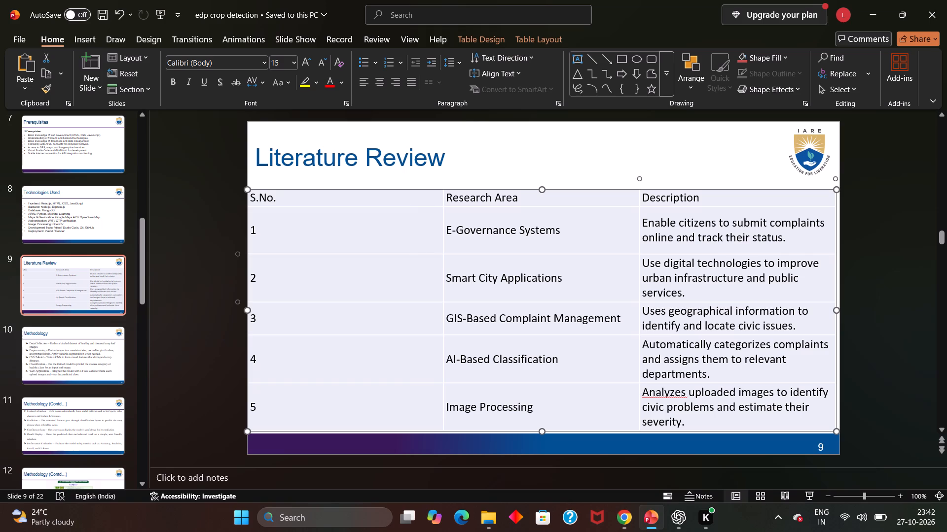
pyautogui.click(838, 310)
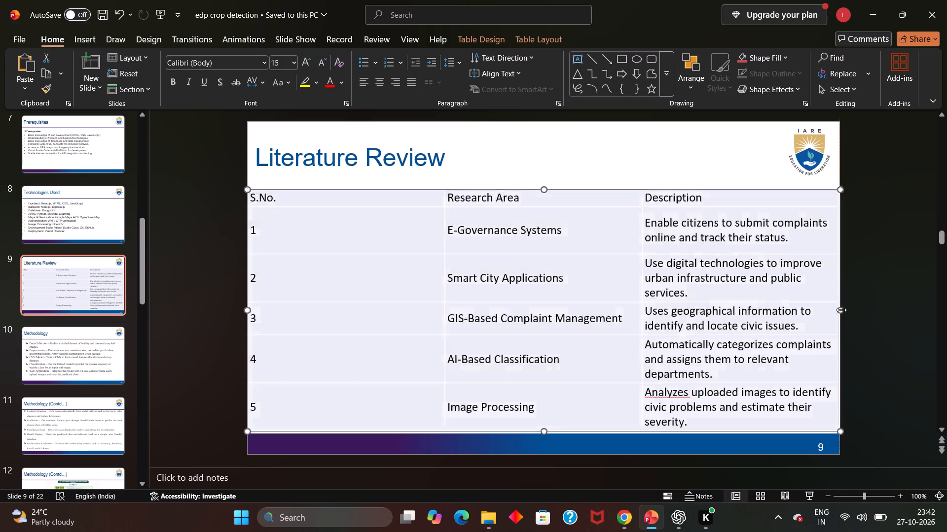
pyautogui.click(546, 432)
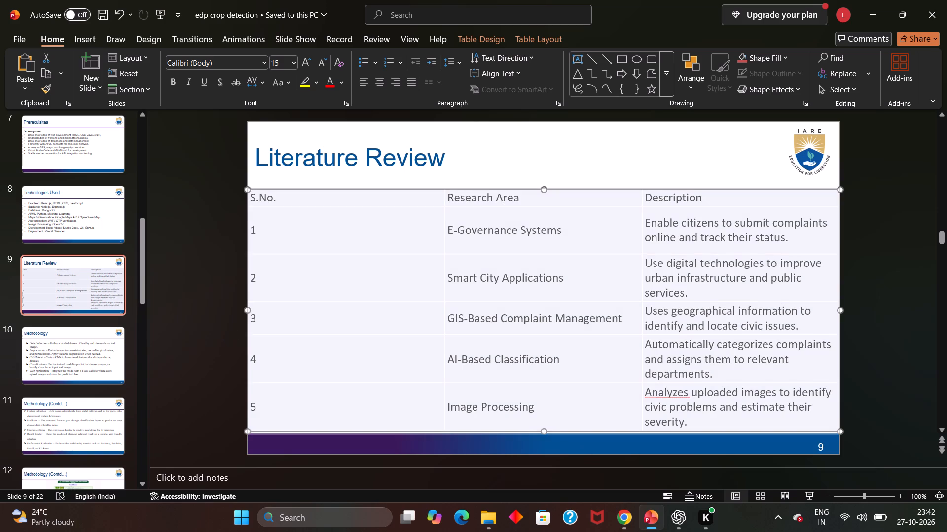
pyautogui.click(905, 351)
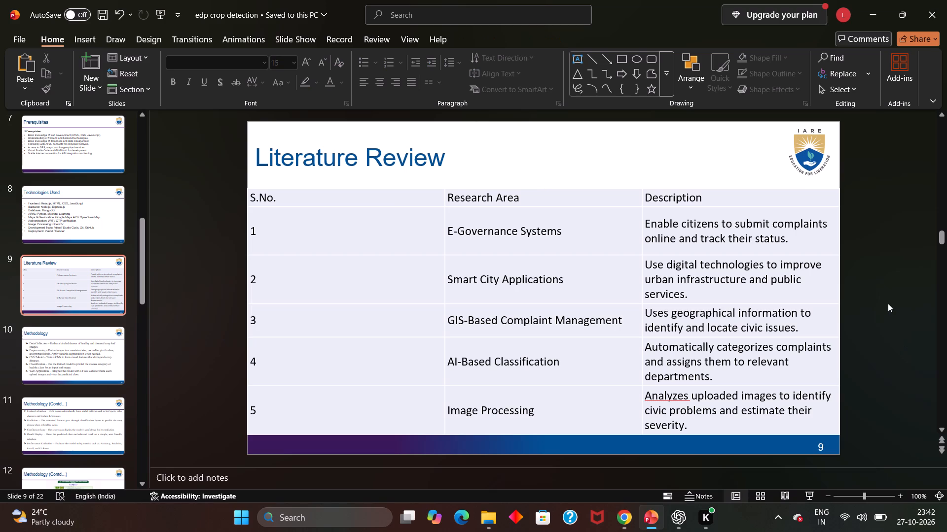
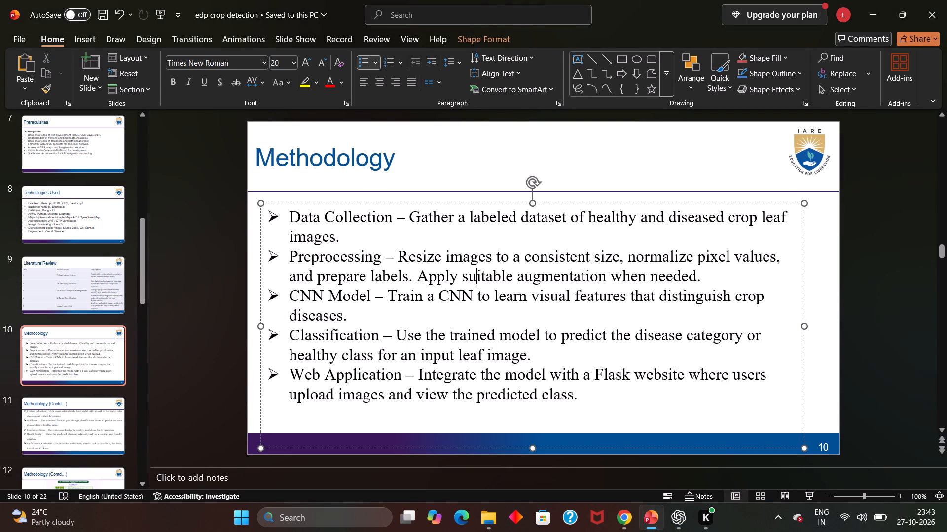
pyautogui.moveTo(595, 389); pyautogui.dragTo(287, 168)
pyautogui.press('BackSpace')
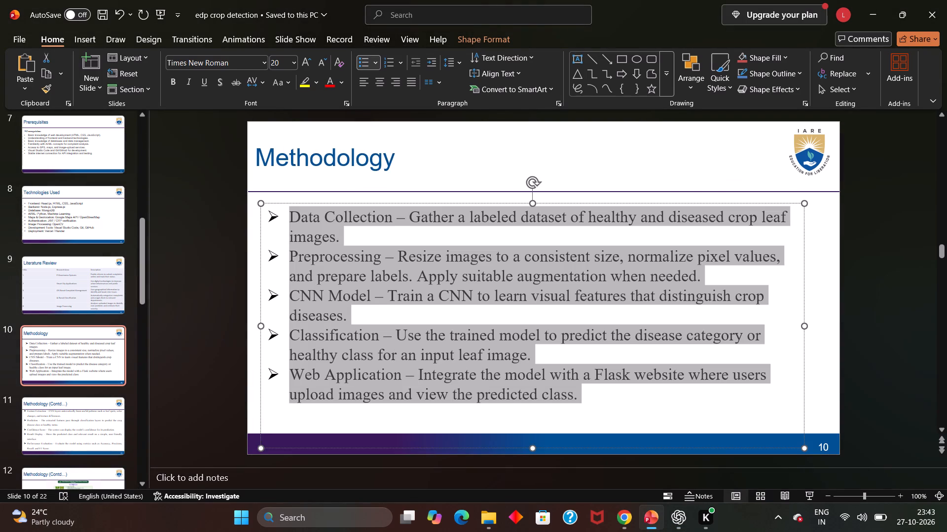
pyautogui.press('BackSpace')
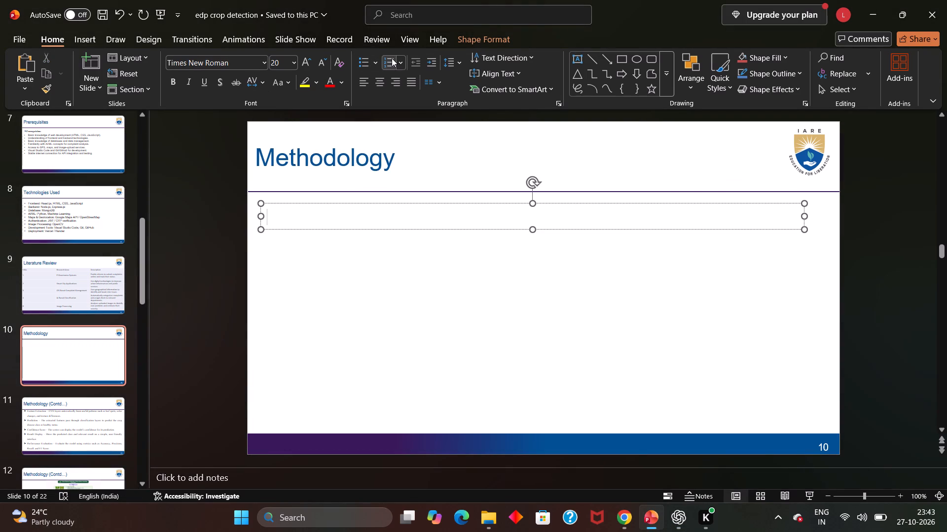
pyautogui.click(393, 59)
pyautogui.hotkey('ctrl', 'v')
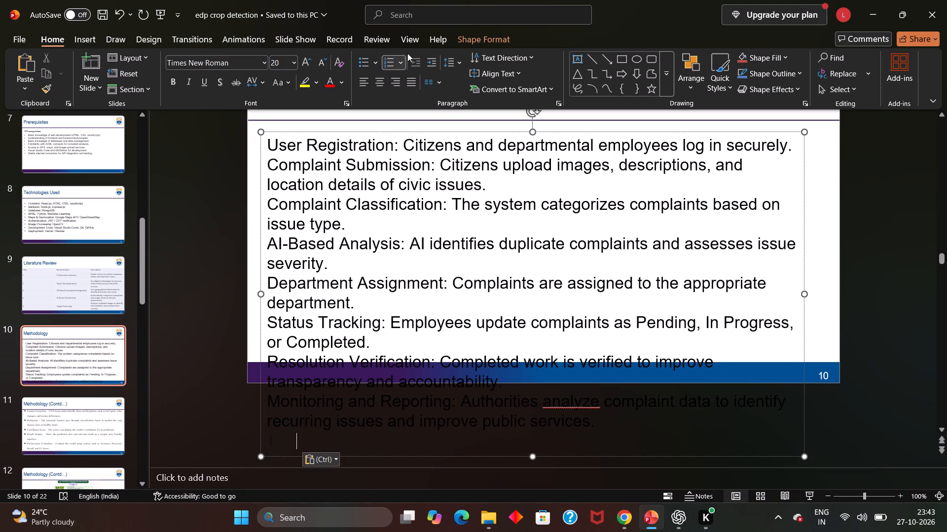
# Set all the pasted methodology text to font size 15 and format it as a numbered list.
pyautogui.click(292, 177)
pyautogui.hotkey('ctrl', 'a')
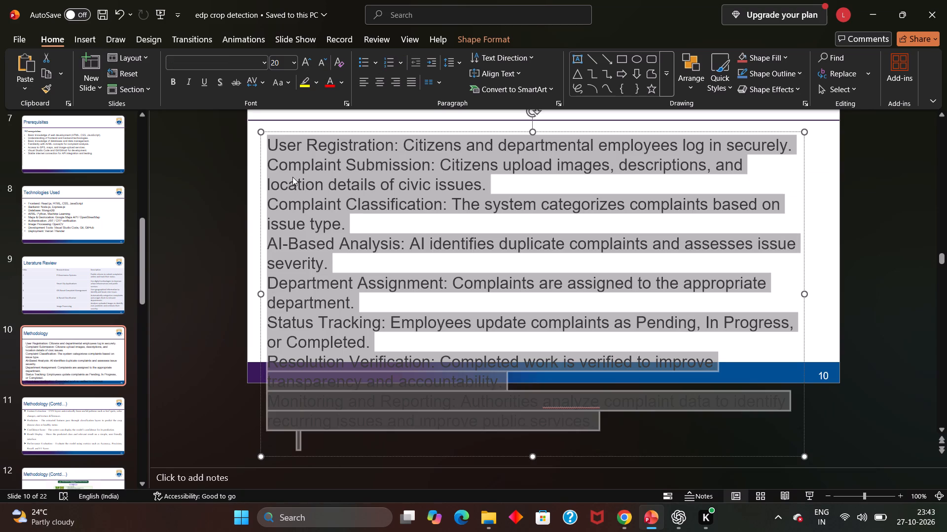
pyautogui.click(278, 63)
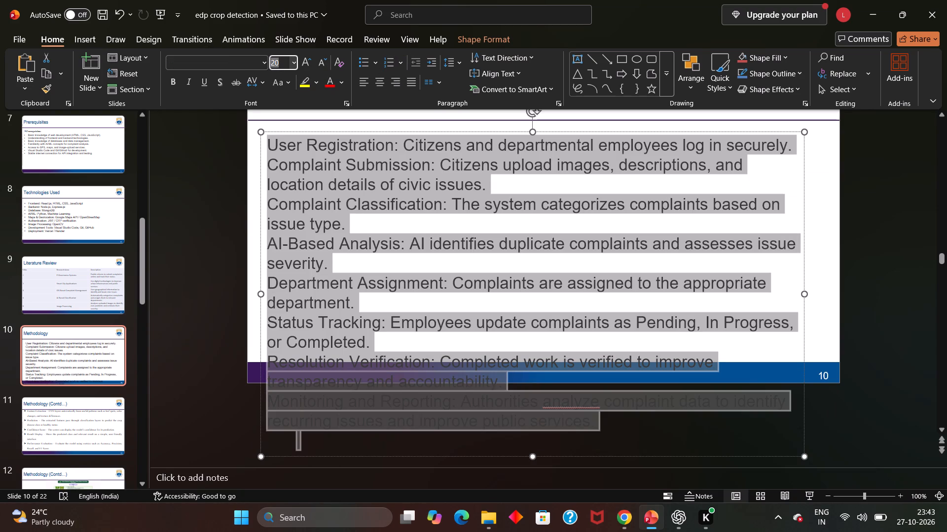
pyautogui.write('15')
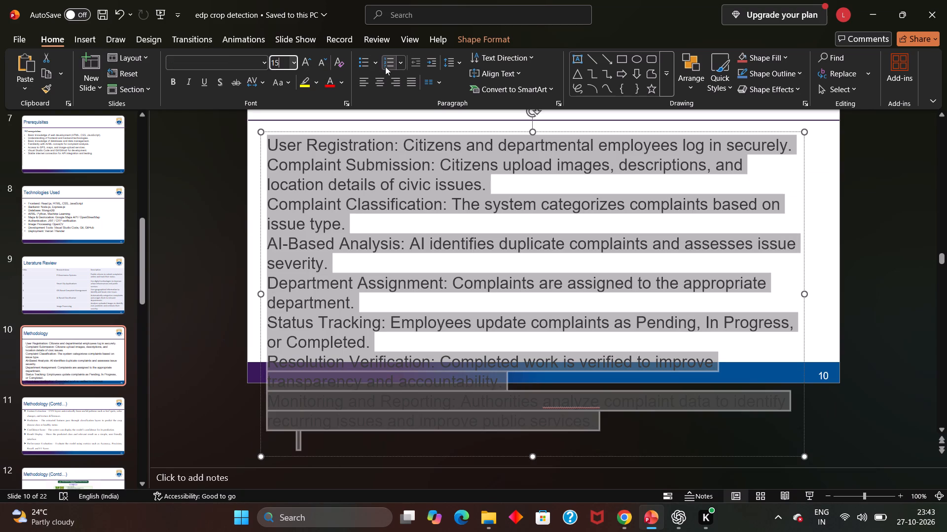
pyautogui.press('Return')
pyautogui.click(385, 66)
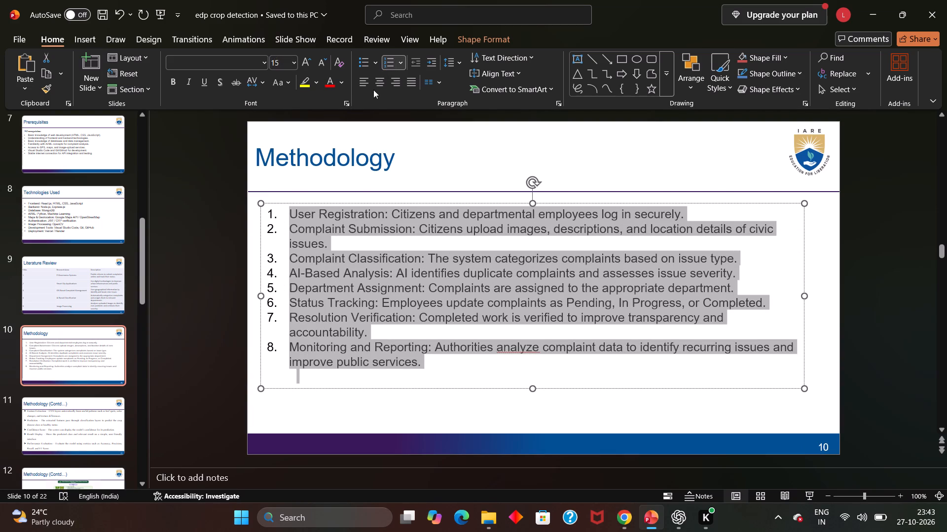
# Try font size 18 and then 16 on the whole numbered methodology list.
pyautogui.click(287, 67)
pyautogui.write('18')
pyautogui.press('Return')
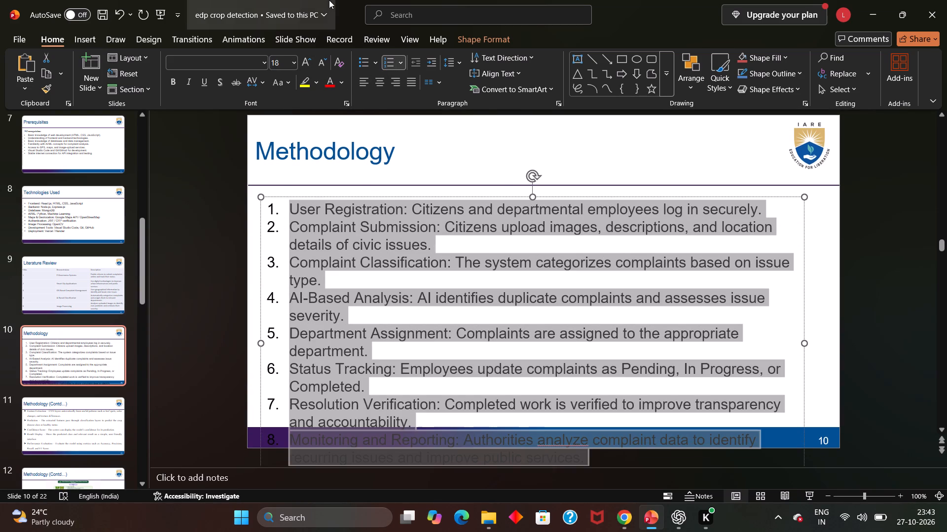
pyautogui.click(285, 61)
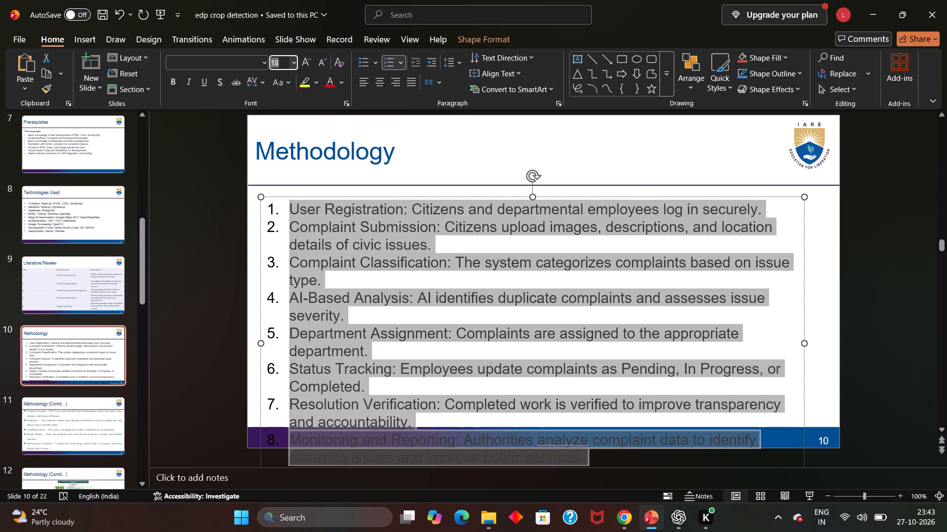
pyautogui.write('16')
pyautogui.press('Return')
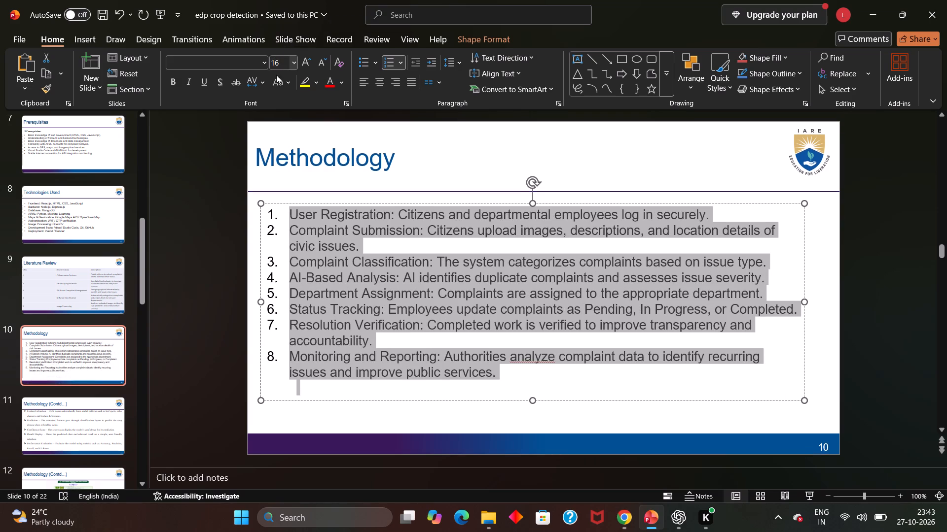
# Set the whole numbered methodology list to font size 17 and deselect the text box.
pyautogui.click(284, 63)
pyautogui.write('17')
pyautogui.press('Return')
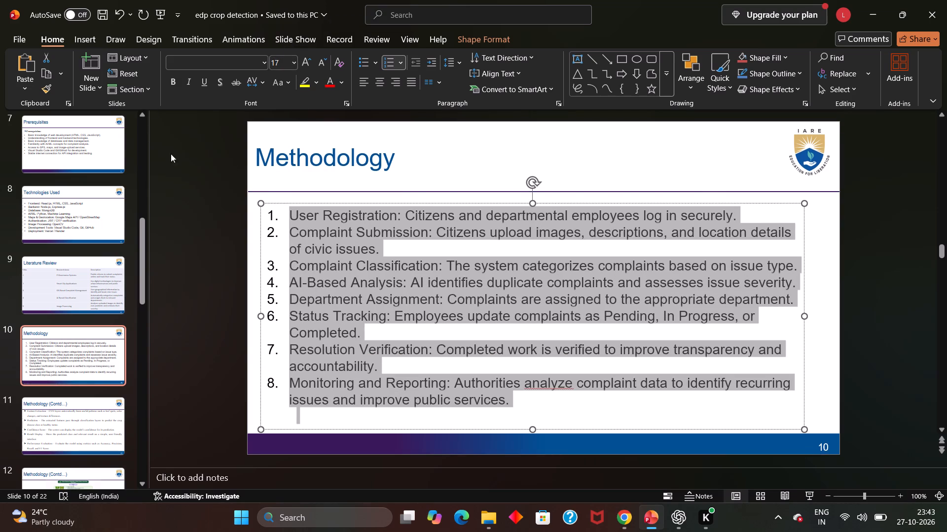
pyautogui.click(176, 173)
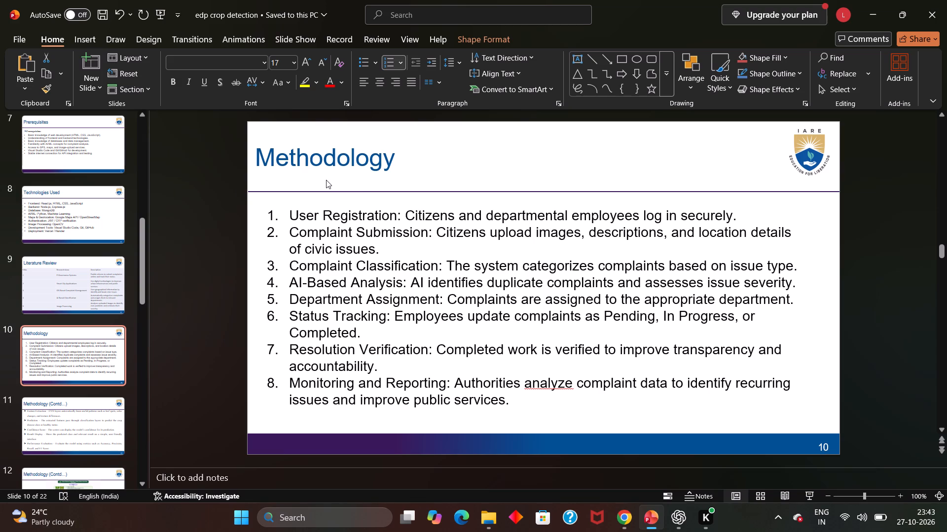
# Bold the labels User Registration, Complaint Submission, Complaint Classification and AI-Based Analysis in the methodology list's first four items.
pyautogui.moveTo(398, 216); pyautogui.dragTo(364, 218)
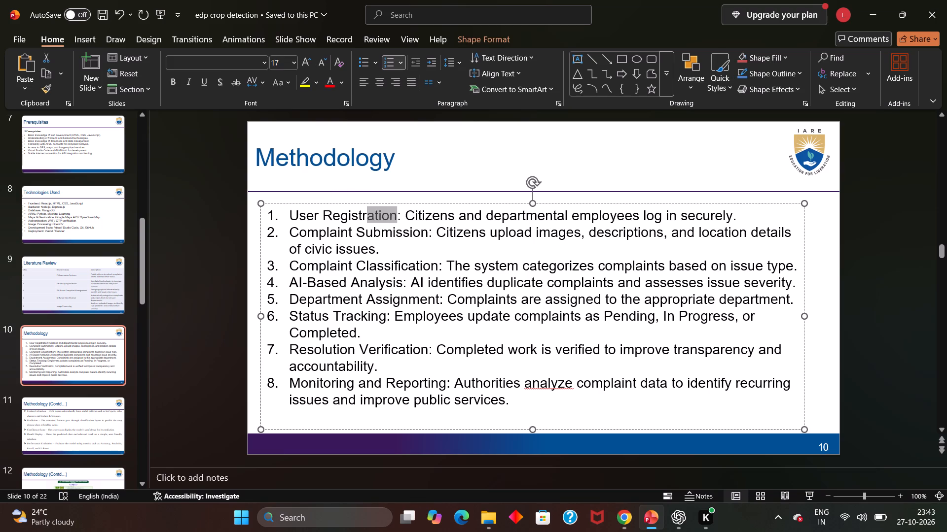
pyautogui.moveTo(364, 218); pyautogui.dragTo(295, 219)
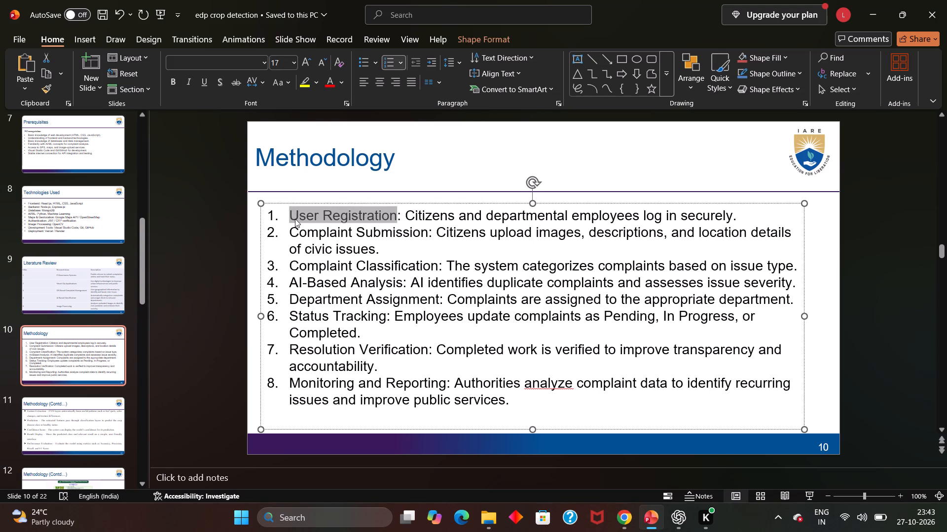
pyautogui.hotkey('ctrl', 'b')
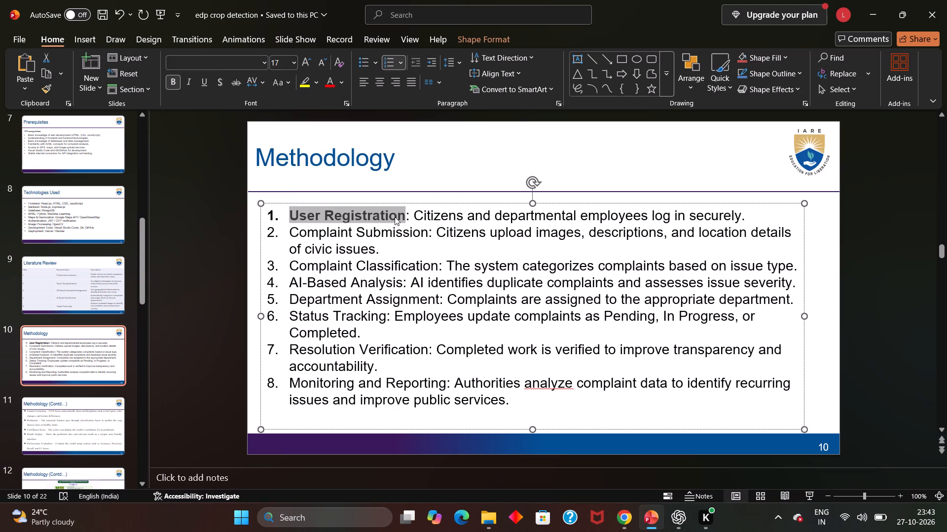
pyautogui.moveTo(430, 234); pyautogui.dragTo(266, 225)
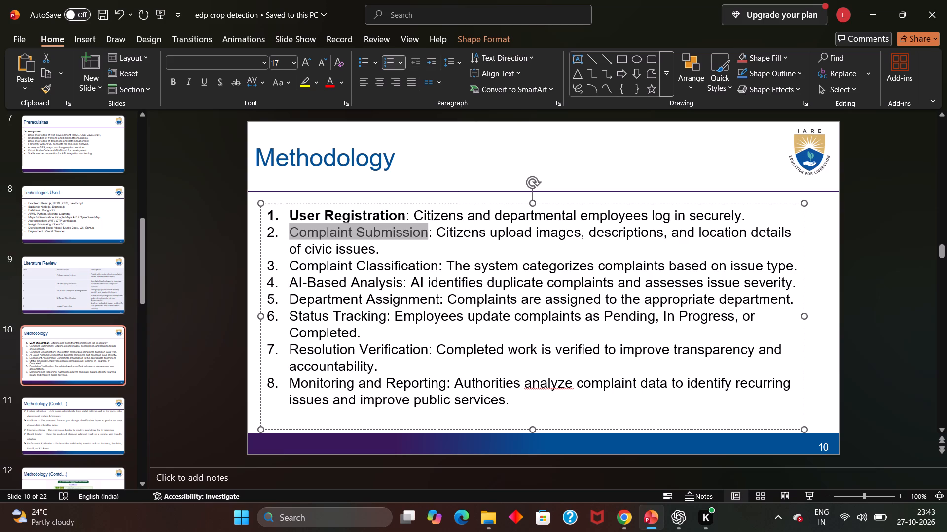
pyautogui.hotkey('ctrl', 'b')
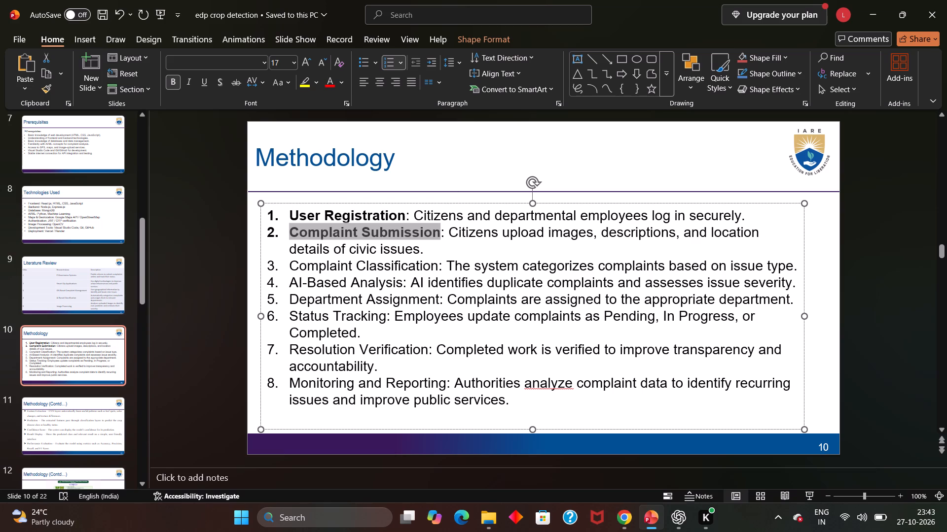
pyautogui.moveTo(440, 267); pyautogui.dragTo(297, 265)
pyautogui.click(300, 265)
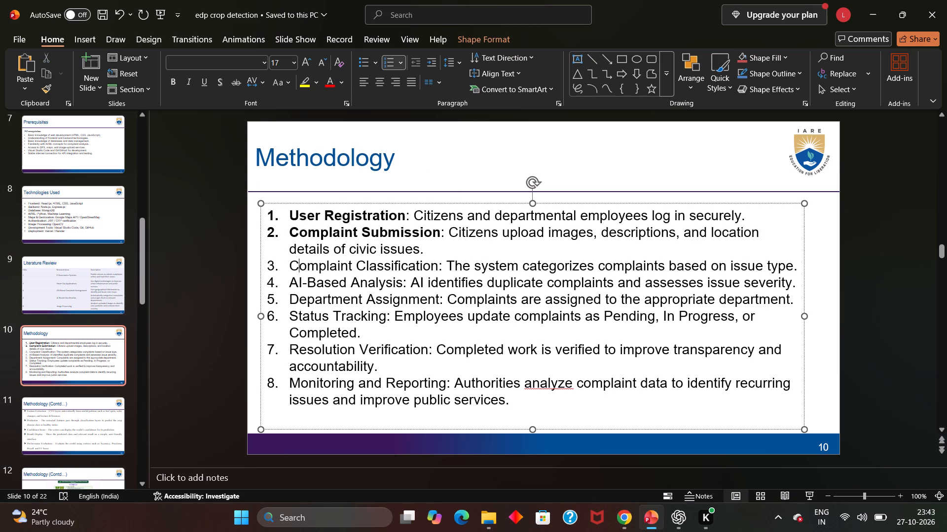
pyautogui.moveTo(437, 269); pyautogui.dragTo(310, 264)
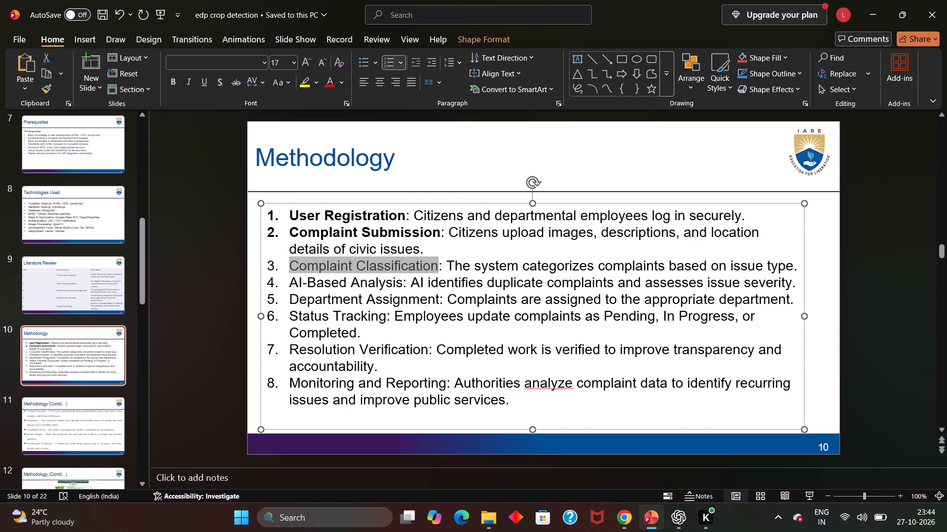
pyautogui.moveTo(310, 264); pyautogui.dragTo(309, 264)
pyautogui.hotkey('ctrl', 'b')
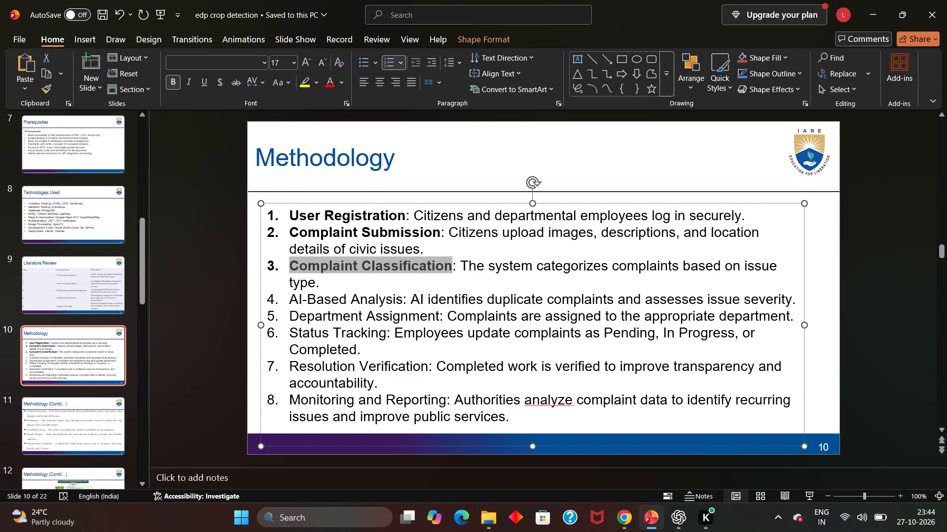
pyautogui.moveTo(400, 298); pyautogui.dragTo(296, 295)
pyautogui.hotkey('ctrl', 'b')
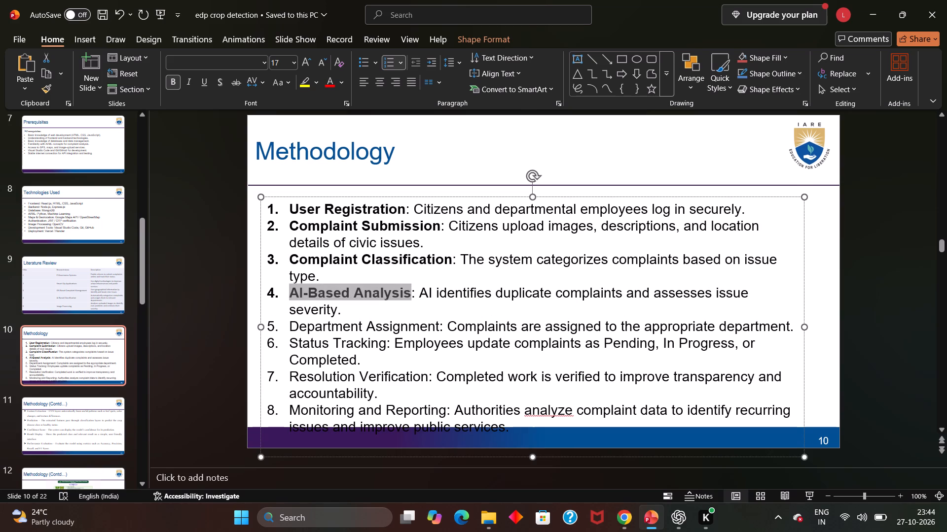
# Bold the labels Department Assignment, Status Tracking, Resolution Verification and Monitoring and Reporting in the methodology list's last four items.
pyautogui.moveTo(440, 325); pyautogui.dragTo(288, 323)
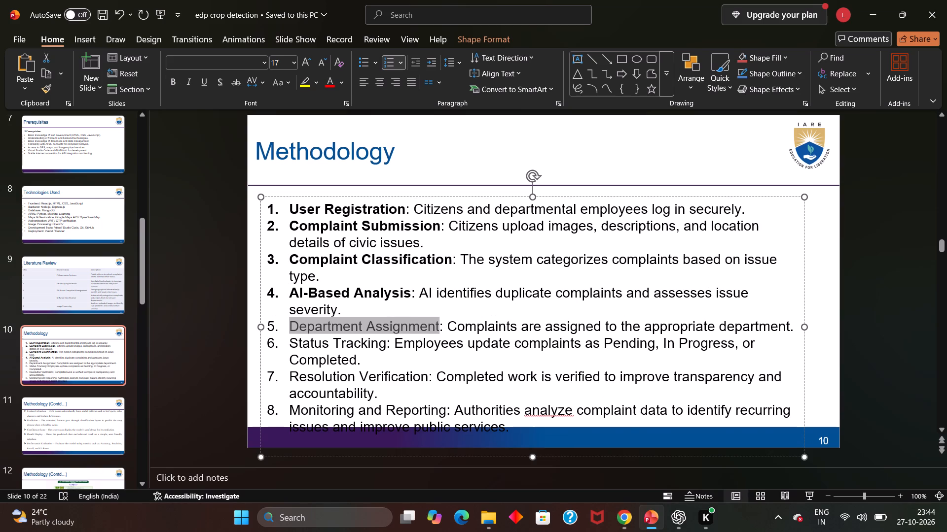
pyautogui.hotkey('ctrl', 'b')
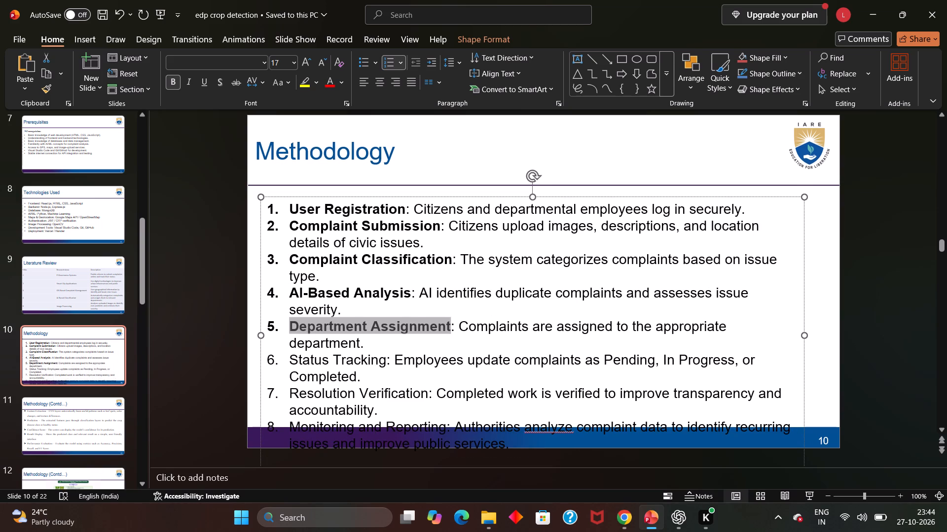
pyautogui.moveTo(385, 359); pyautogui.dragTo(307, 360)
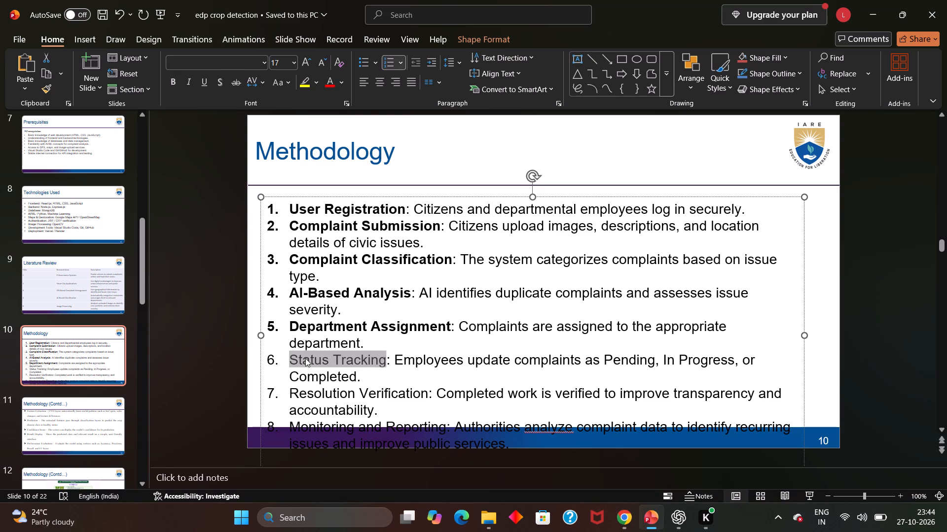
pyautogui.hotkey('ctrl', 'b')
pyautogui.scroll(-2, 348, 350)
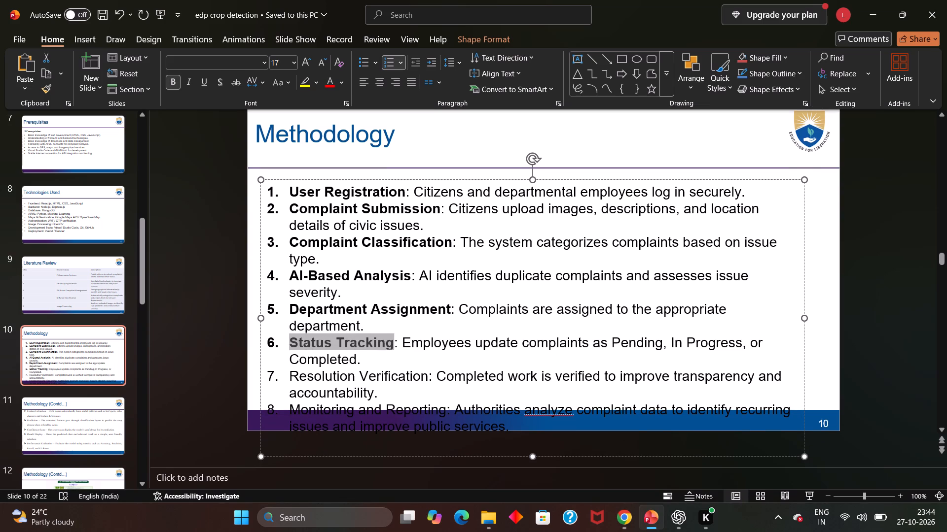
pyautogui.moveTo(429, 378); pyautogui.dragTo(280, 375)
pyautogui.hotkey('ctrl', 'b')
pyautogui.scroll(-1, 337, 360)
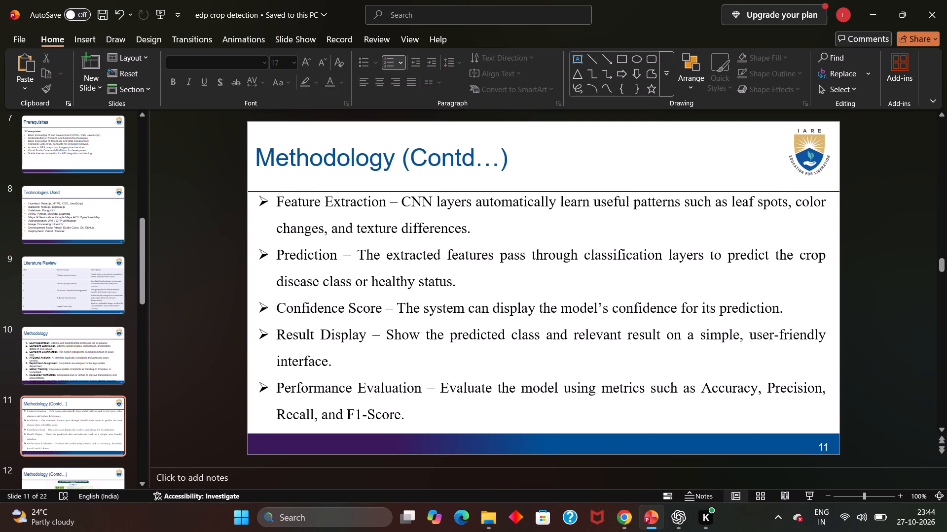
pyautogui.scroll(1, 363, 362)
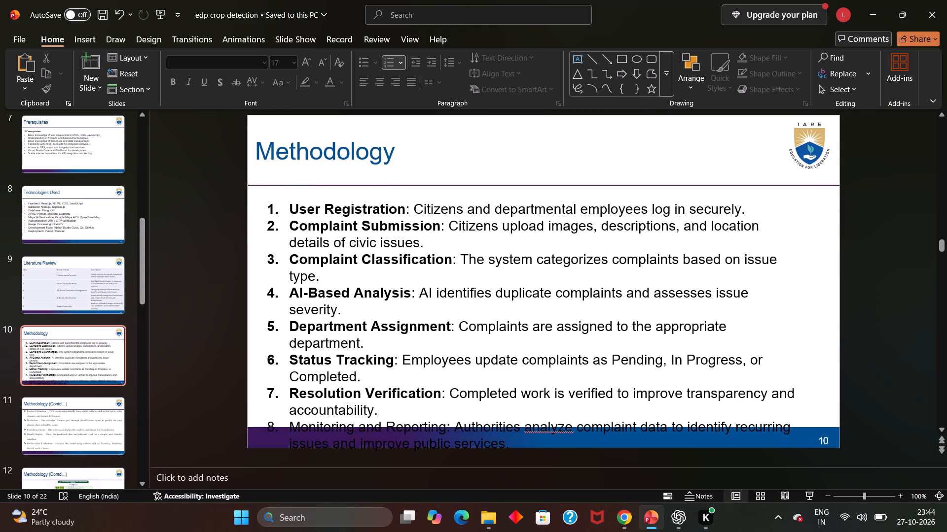
pyautogui.moveTo(445, 428); pyautogui.dragTo(290, 421)
pyautogui.hotkey('ctrl', 'b')
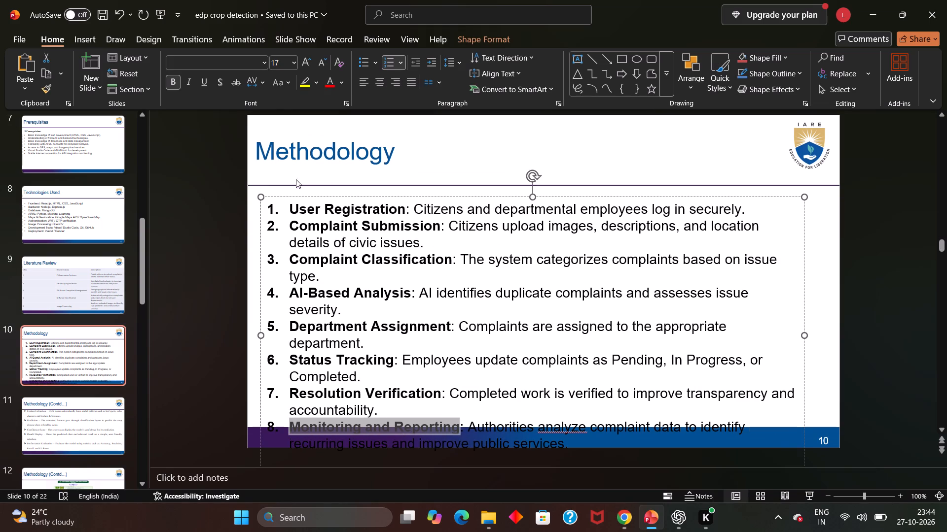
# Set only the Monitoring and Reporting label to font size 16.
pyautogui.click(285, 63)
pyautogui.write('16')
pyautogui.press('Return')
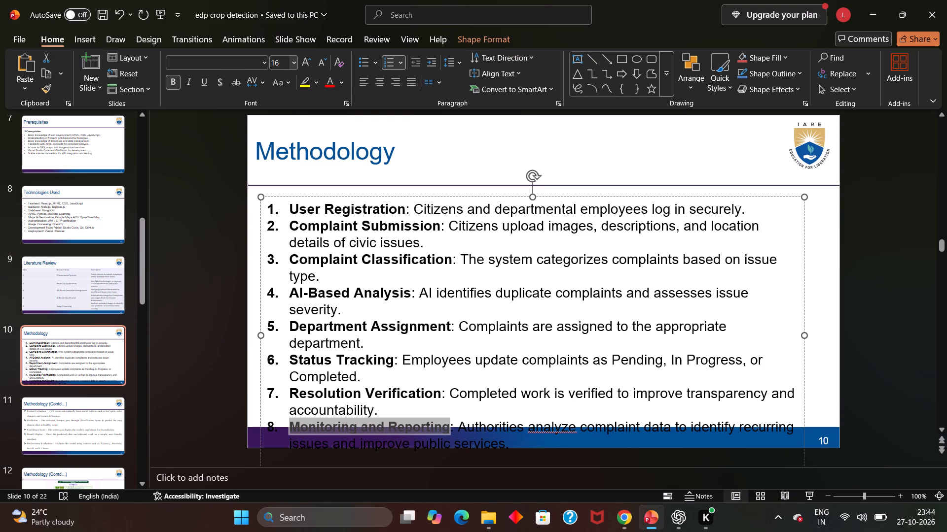
# Set the whole numbered methodology list to font size 16 and deselect the text box.
pyautogui.hotkey('ctrl', 'a')
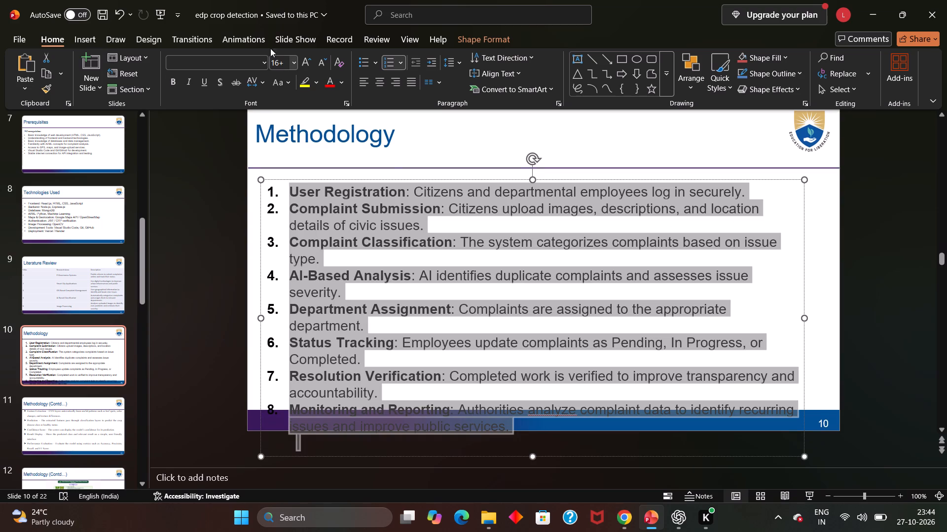
pyautogui.click(286, 64)
pyautogui.write('16')
pyautogui.press('Return')
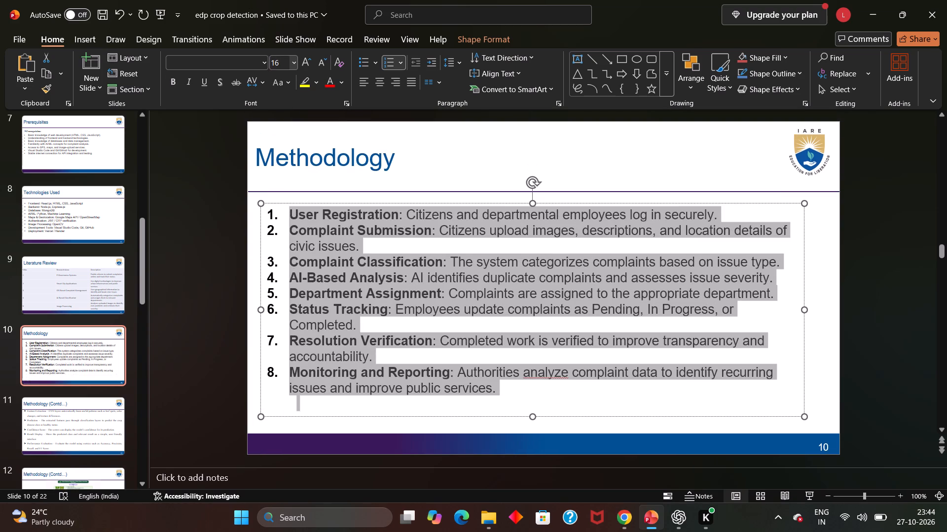
pyautogui.click(223, 161)
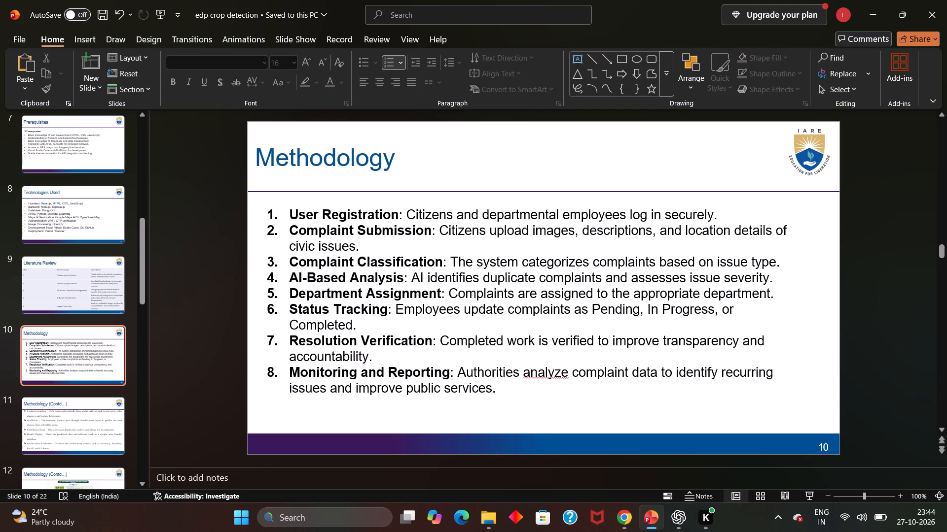
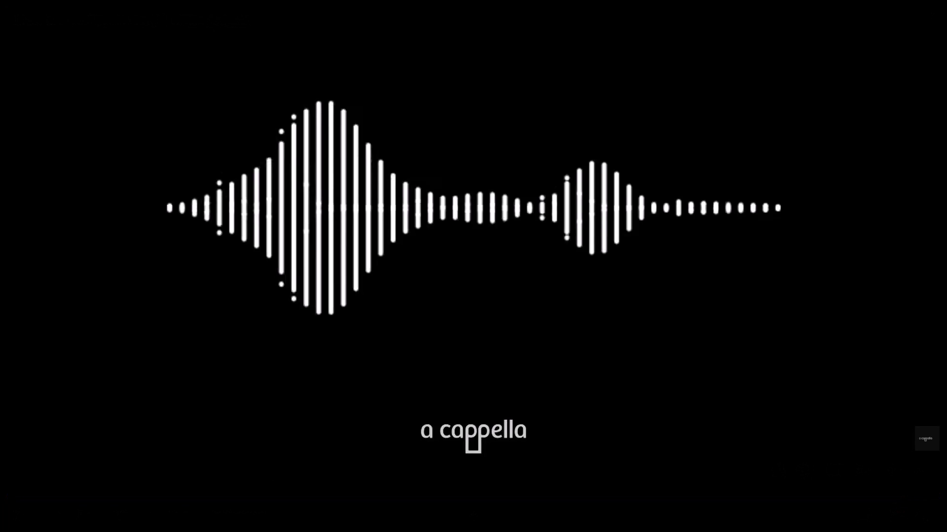
pyautogui.press('space')
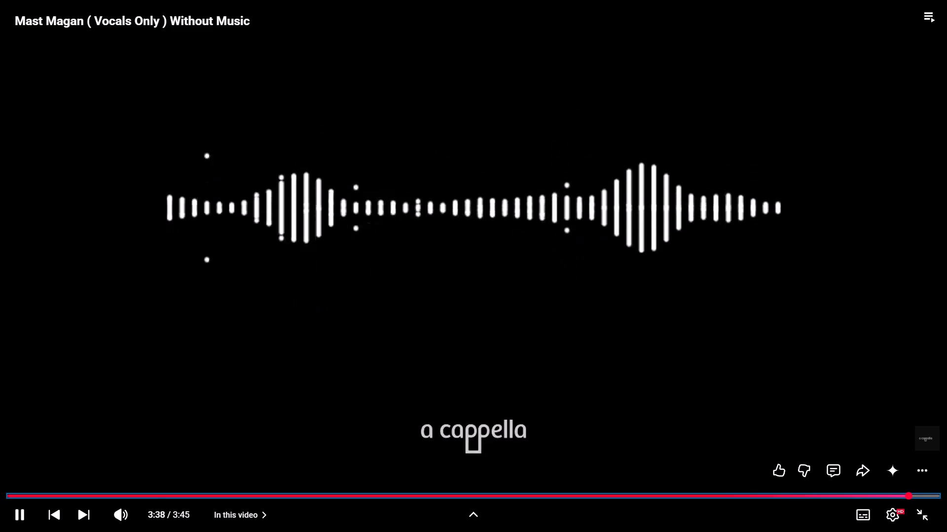
pyautogui.click(916, 515)
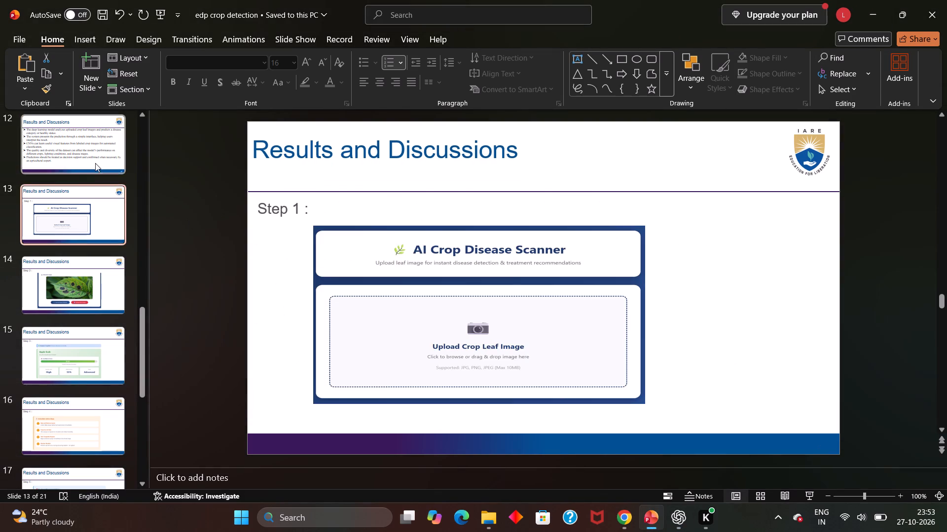
pyautogui.click(95, 160)
pyautogui.scroll(2, 97, 157)
pyautogui.click(97, 157)
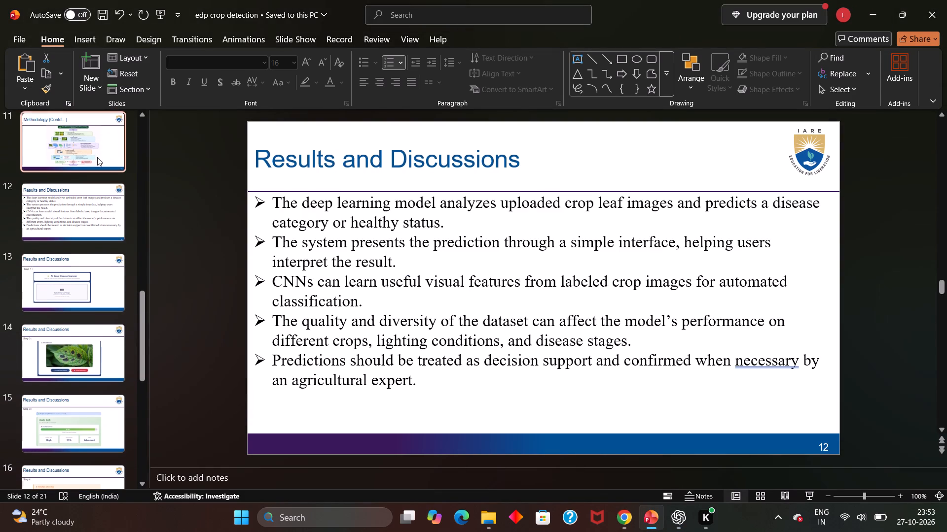
pyautogui.click(546, 269)
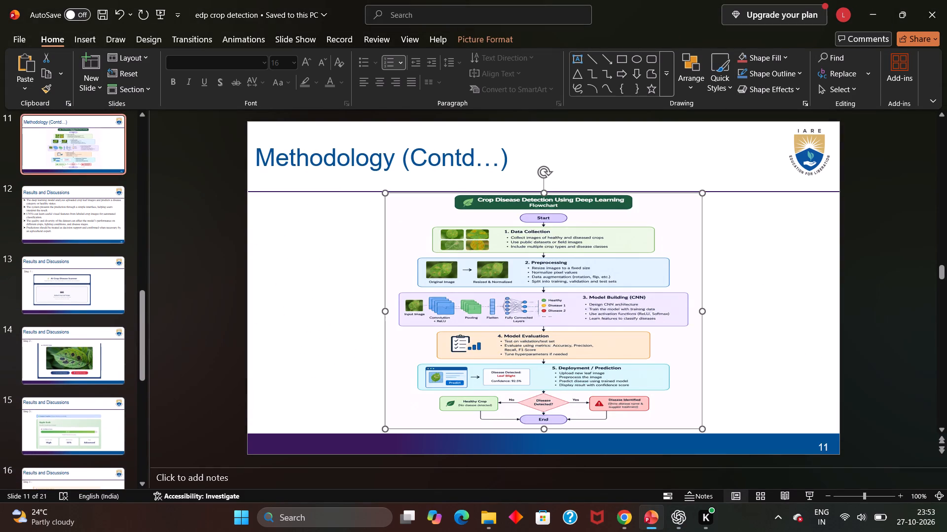
pyautogui.press('Delete')
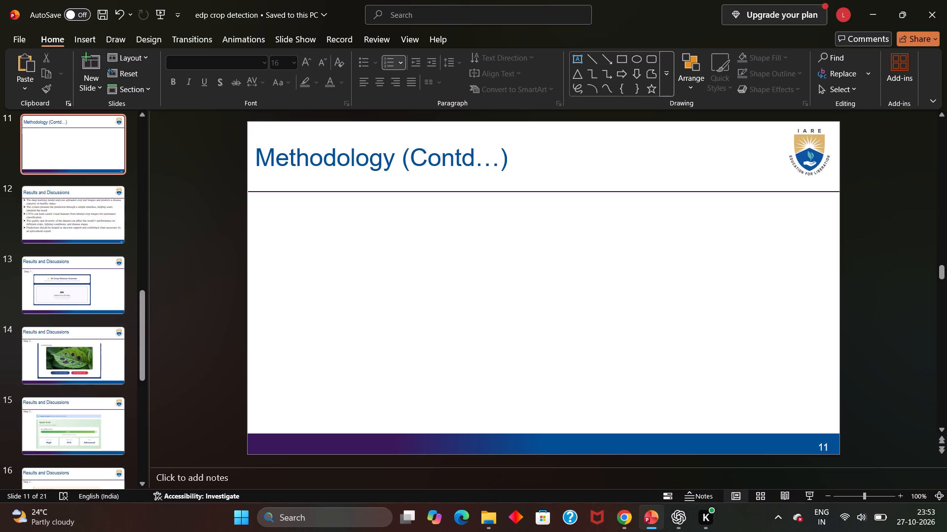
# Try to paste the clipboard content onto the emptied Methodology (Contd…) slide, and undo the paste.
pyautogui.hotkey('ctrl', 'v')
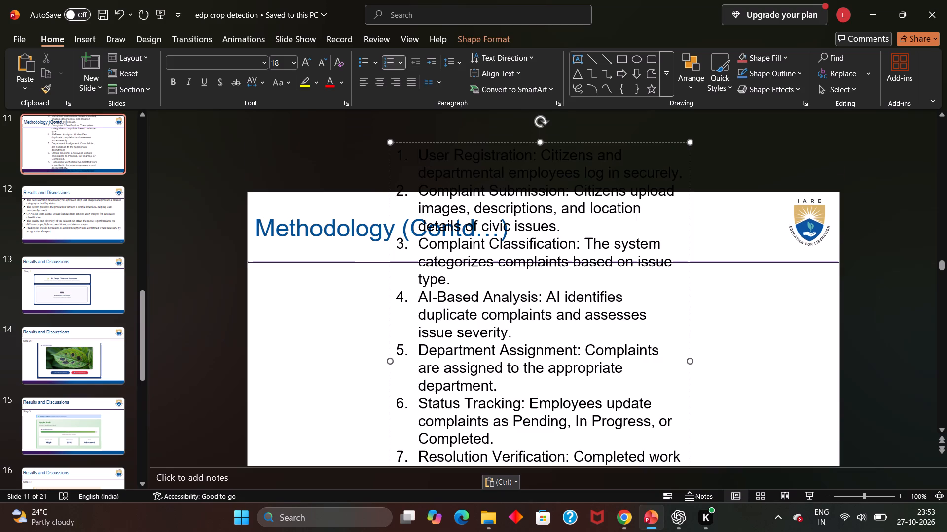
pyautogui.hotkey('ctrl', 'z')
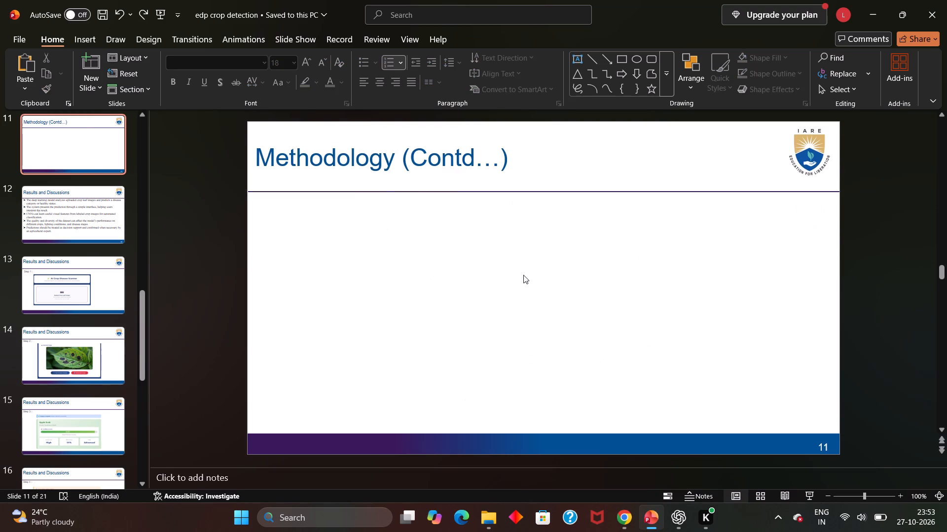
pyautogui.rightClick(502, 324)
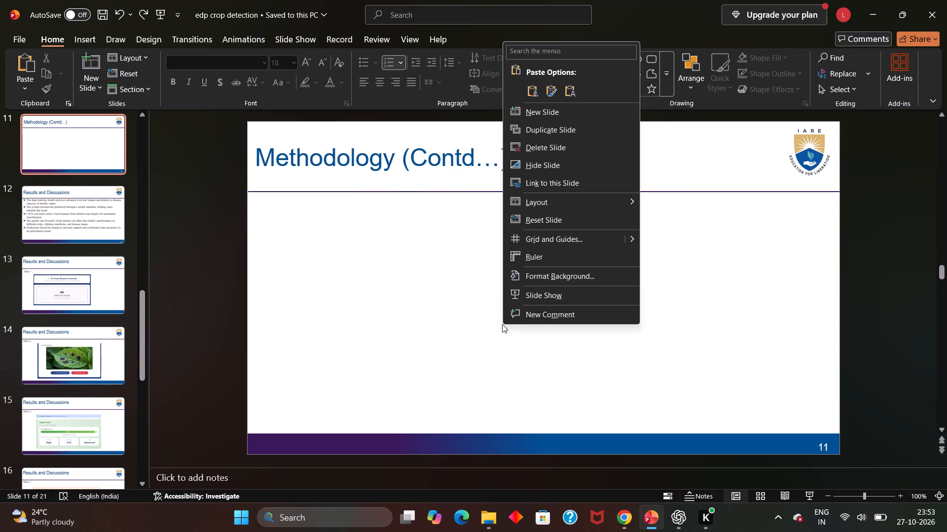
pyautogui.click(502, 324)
# Copy the LokSamadhan360 Civic Methodology Flowchart PNG from Downloads in File Explorer and paste it onto the Methodology (Contd…) slide in PowerPoint.
pyautogui.click(486, 520)
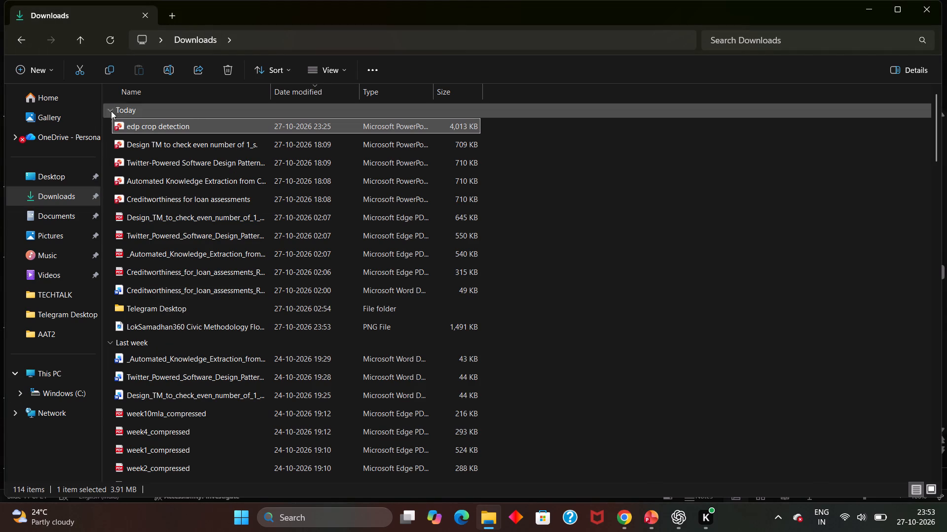
pyautogui.click(117, 39)
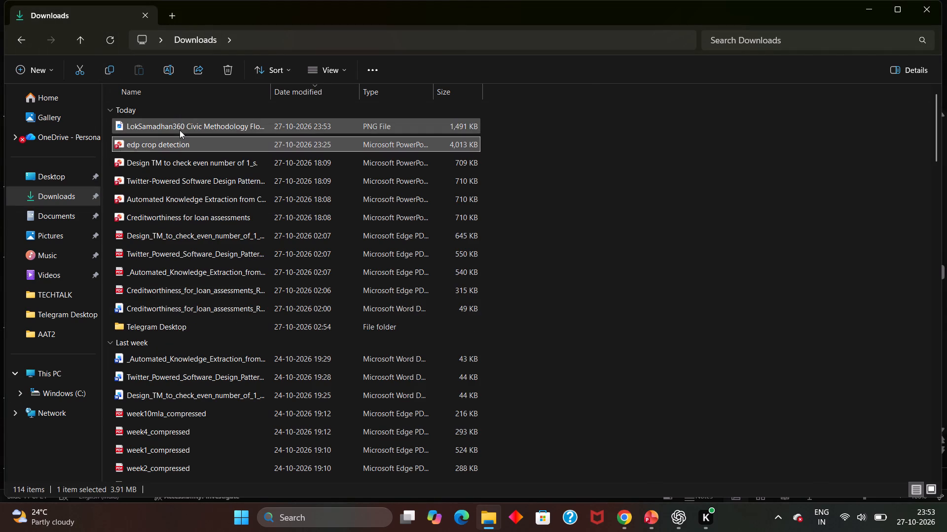
pyautogui.click(180, 130)
pyautogui.hotkey('ctrl', 'c')
pyautogui.hotkey('alt', 'Tab')
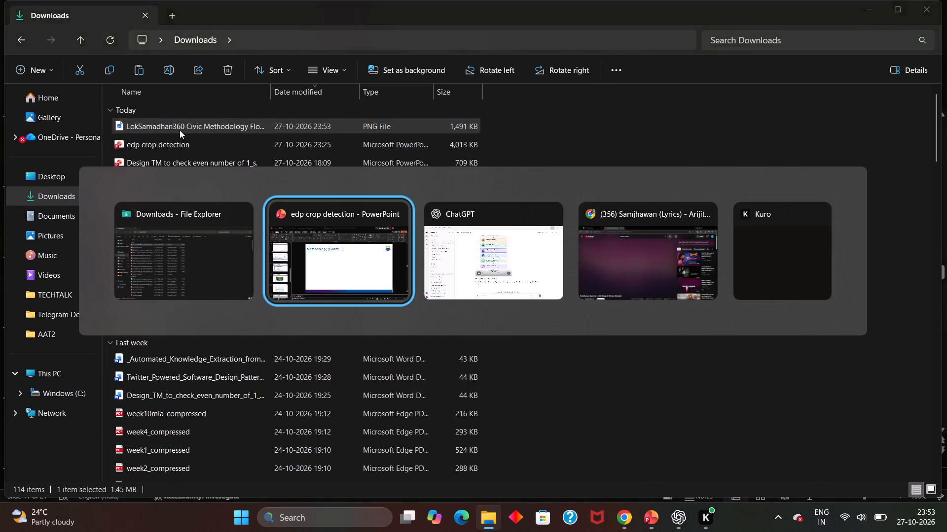
pyautogui.hotkey('ctrl', 'v')
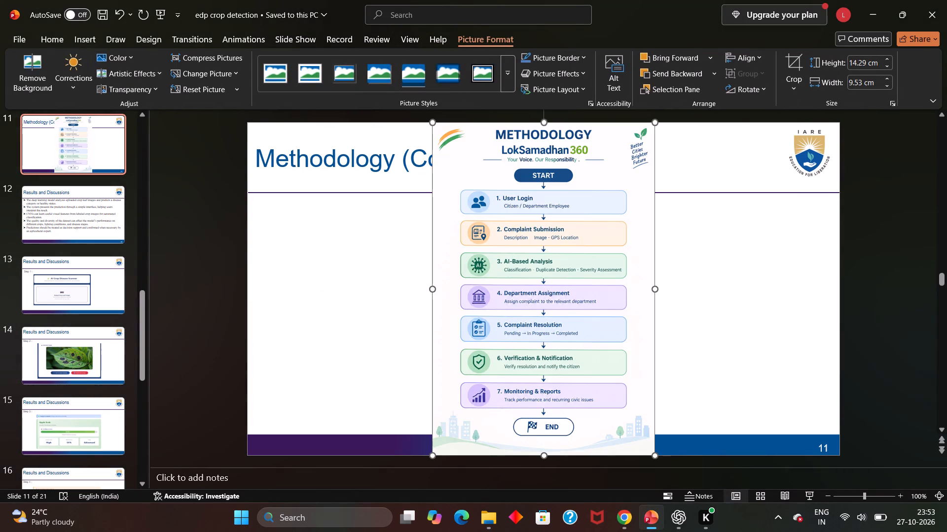
# Shift the pasted flowchart picture down the slide and reduce its height to about 12.4 cm, keeping its width.
pyautogui.moveTo(565, 259); pyautogui.dragTo(542, 278)
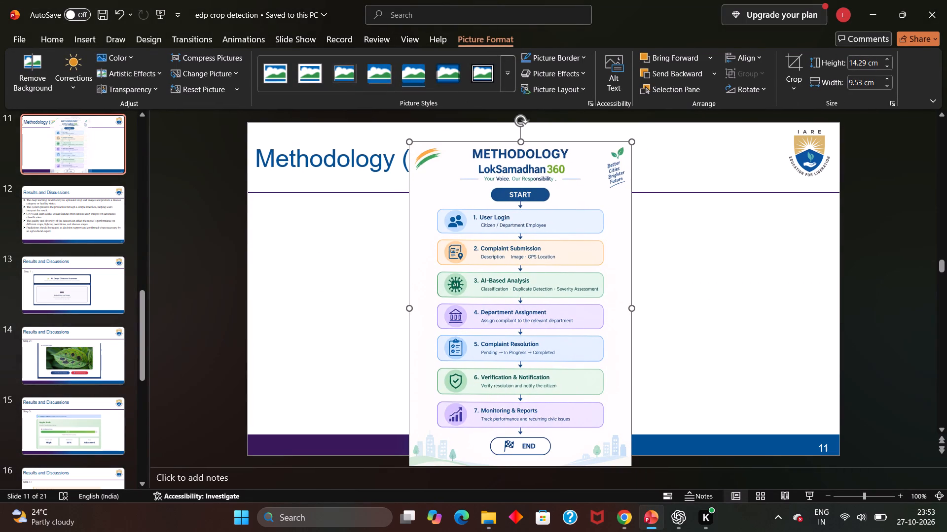
pyautogui.moveTo(520, 141); pyautogui.dragTo(521, 186)
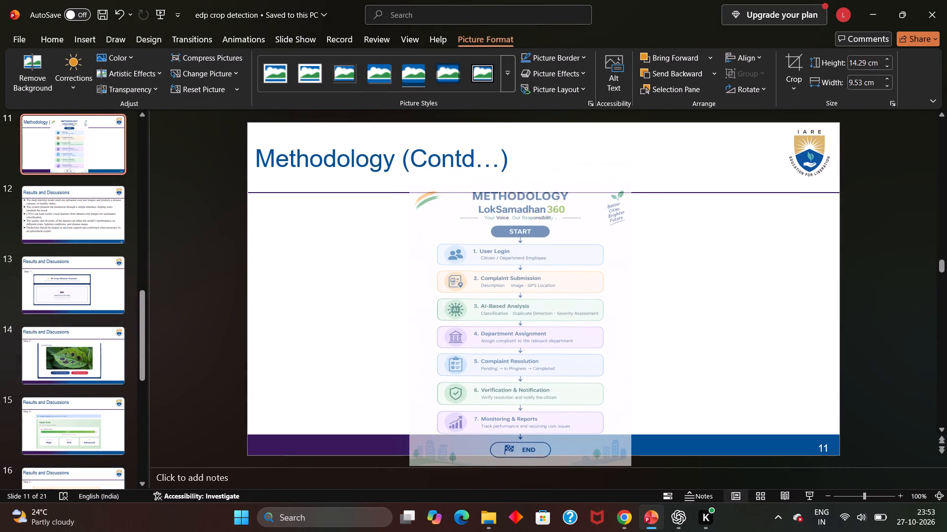
pyautogui.moveTo(521, 186); pyautogui.dragTo(521, 188)
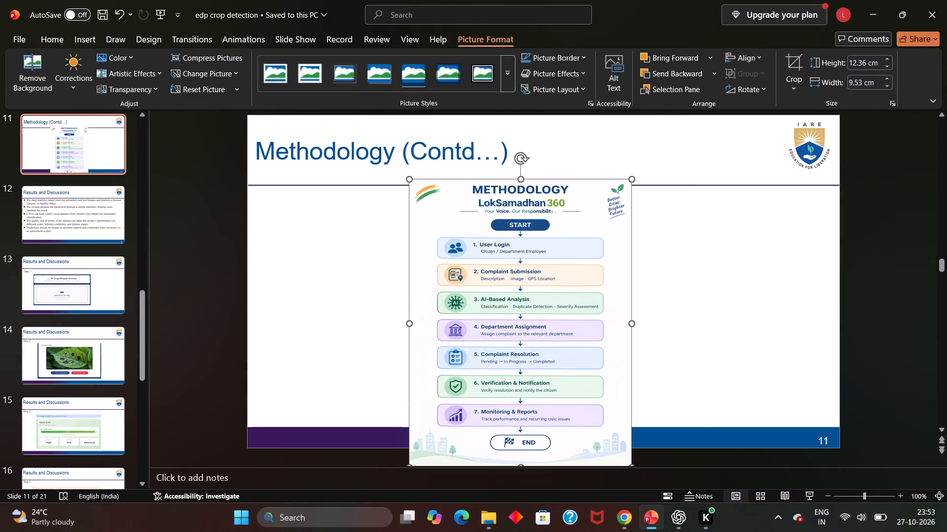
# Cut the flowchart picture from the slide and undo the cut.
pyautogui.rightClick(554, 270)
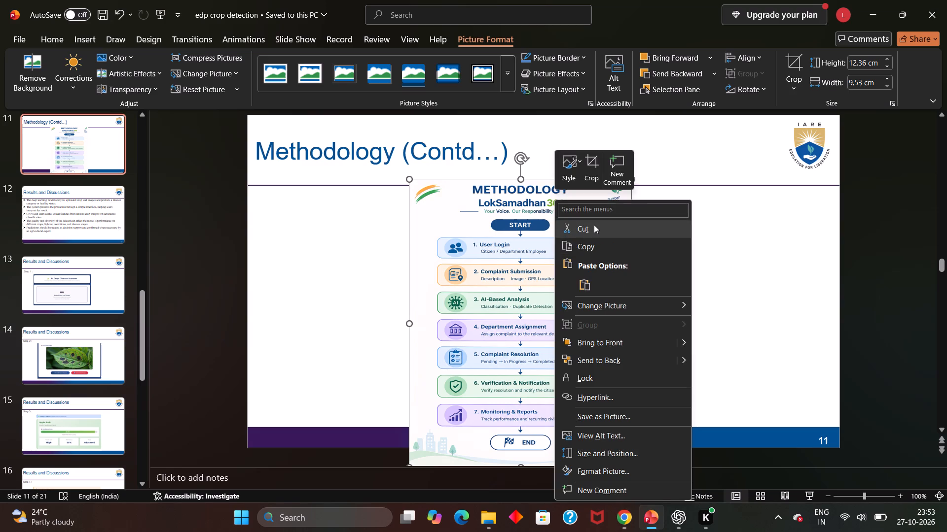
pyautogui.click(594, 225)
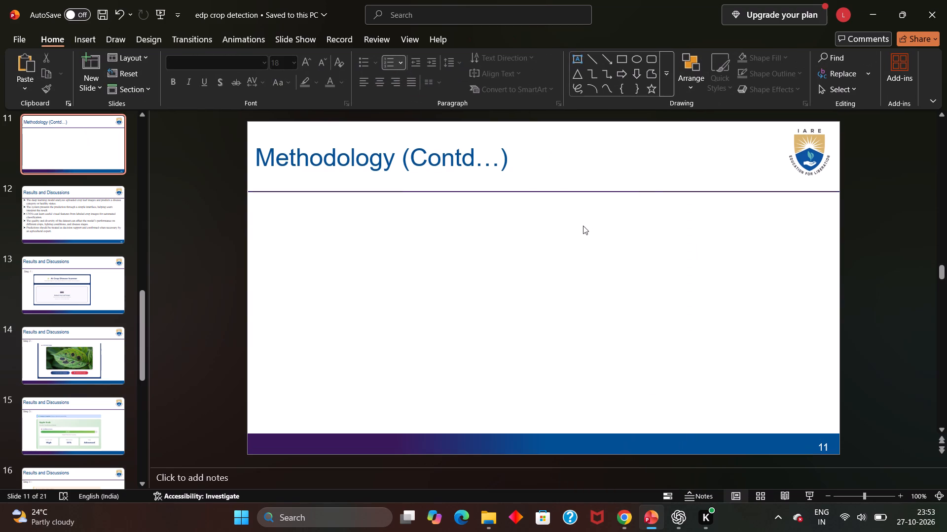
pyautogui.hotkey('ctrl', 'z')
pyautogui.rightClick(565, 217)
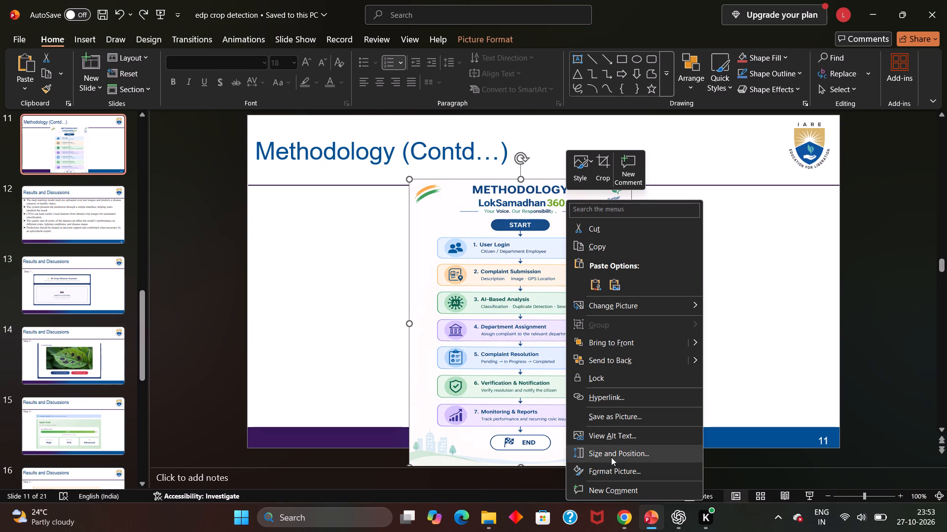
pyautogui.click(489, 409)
# Reposition the flowchart picture and shorten it vertically so it fits between the title line and the footer band.
pyautogui.moveTo(504, 382); pyautogui.dragTo(515, 345)
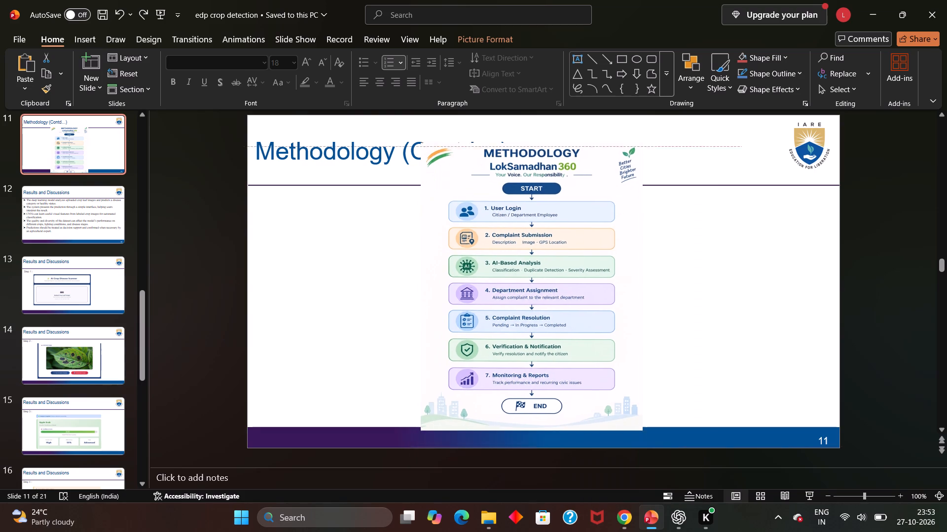
pyautogui.moveTo(515, 345); pyautogui.dragTo(518, 354)
pyautogui.moveTo(538, 442); pyautogui.dragTo(539, 433)
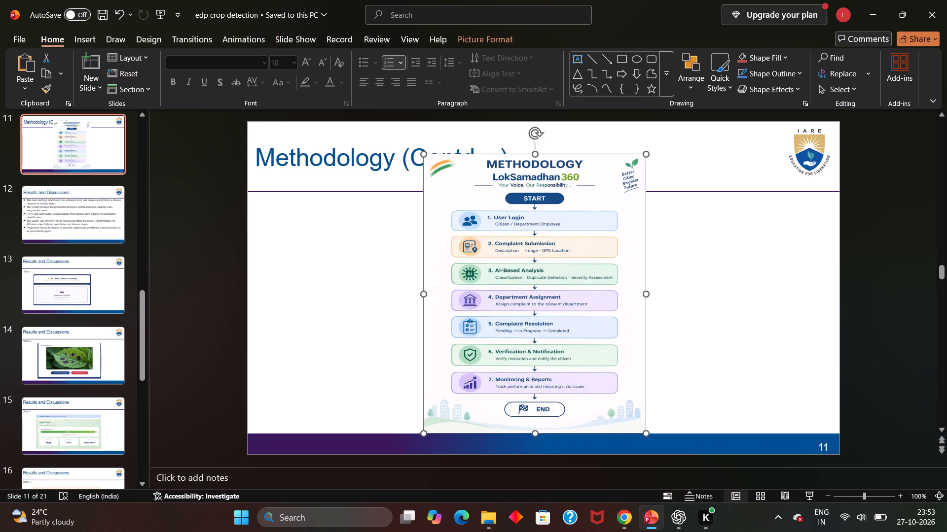
pyautogui.moveTo(536, 155); pyautogui.dragTo(545, 205)
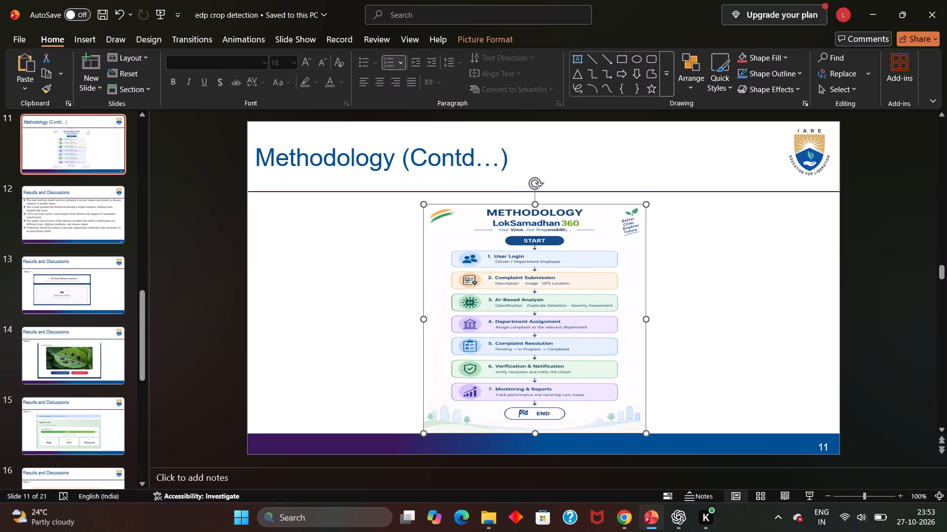
# Stretch the flowchart picture sideways in both directions until it spans nearly the full width of the slide.
pyautogui.click(427, 321)
pyautogui.moveTo(425, 318); pyautogui.dragTo(302, 317)
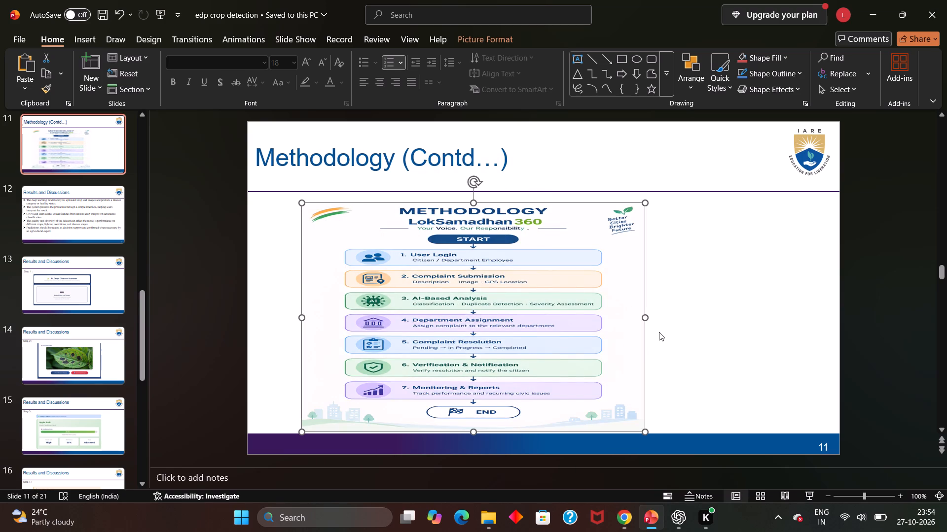
pyautogui.moveTo(649, 317); pyautogui.dragTo(795, 319)
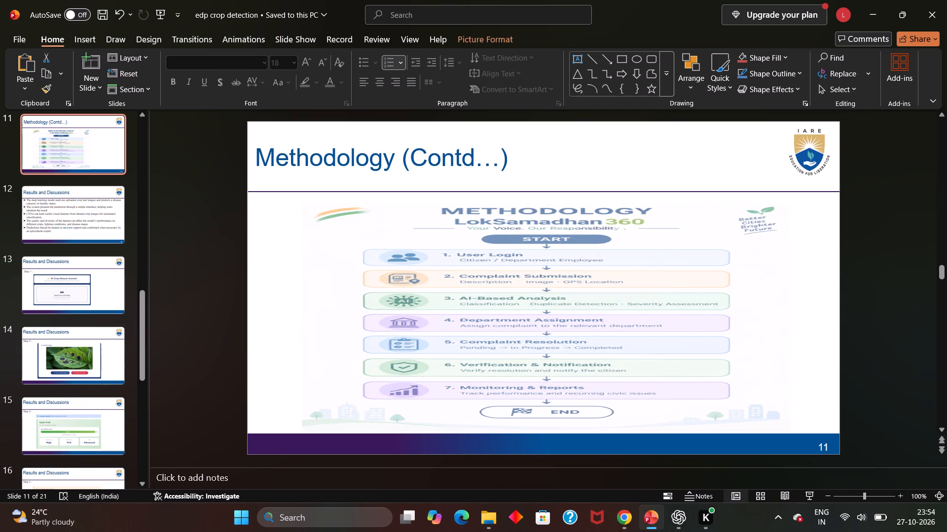
pyautogui.moveTo(795, 319); pyautogui.dragTo(829, 317)
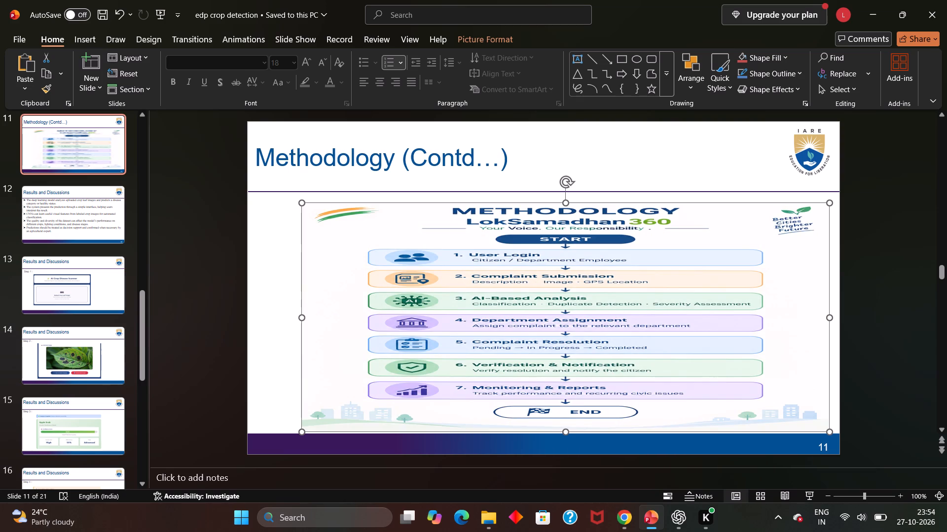
pyautogui.moveTo(301, 319); pyautogui.dragTo(282, 319)
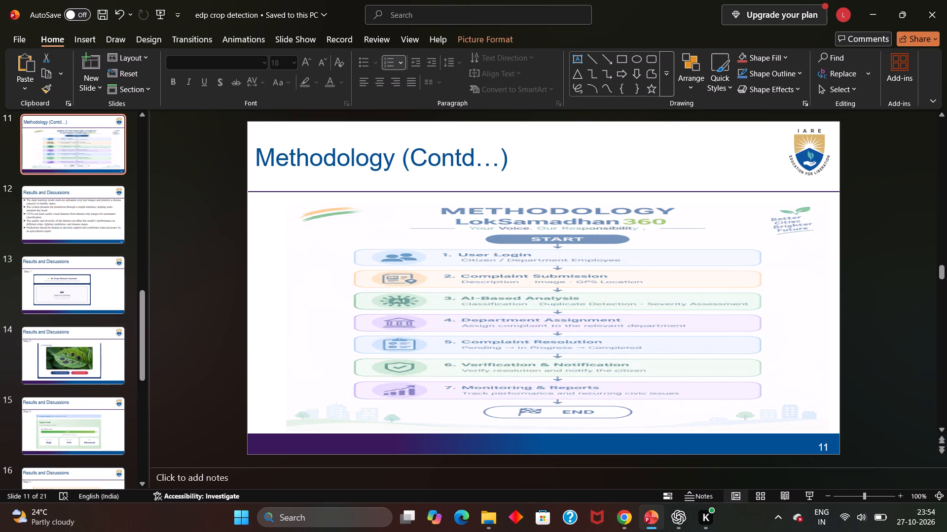
pyautogui.moveTo(282, 319); pyautogui.dragTo(249, 318)
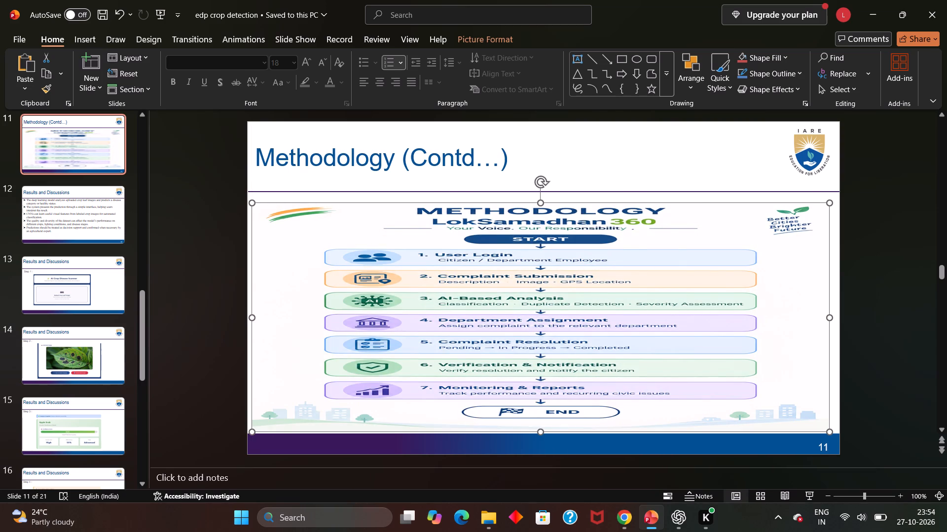
# Preview the Methodology (Contd…) flowchart slide in the slide show and compare it with the slides before and after it.
pyautogui.scroll(-1, 576, 281)
pyautogui.scroll(1, 945, 318)
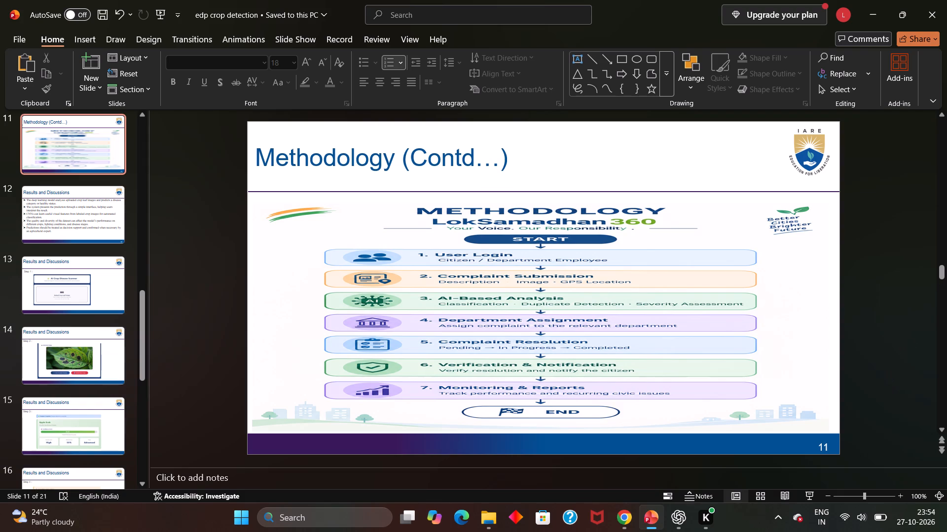
pyautogui.click(814, 499)
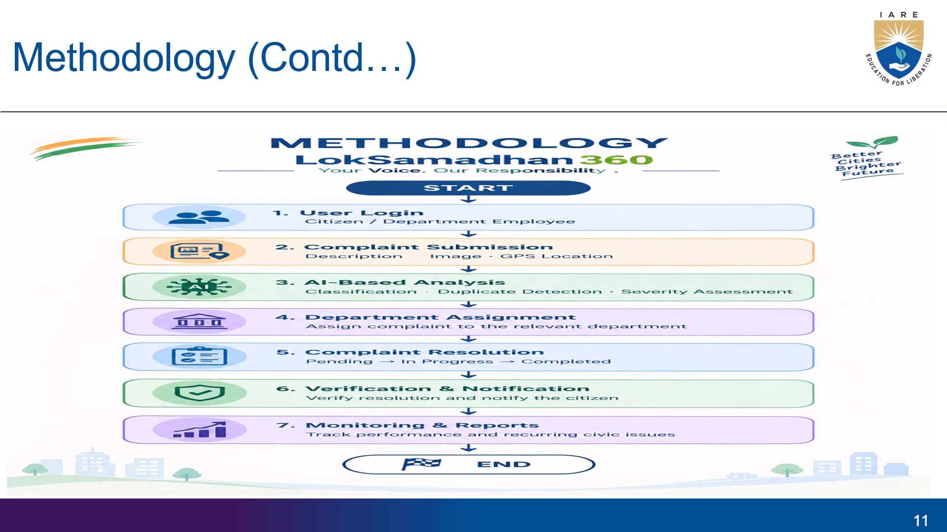
pyautogui.click(628, 310)
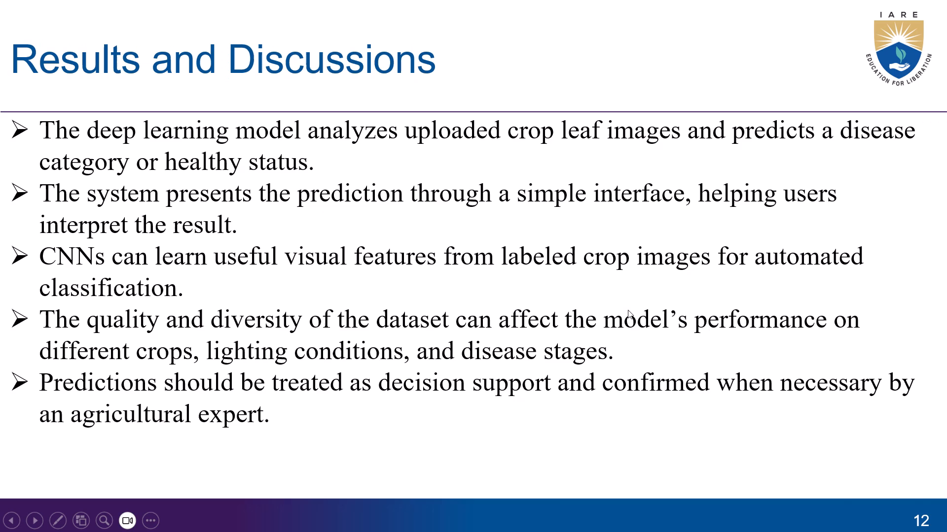
pyautogui.press('Left')
pyautogui.press('Left')
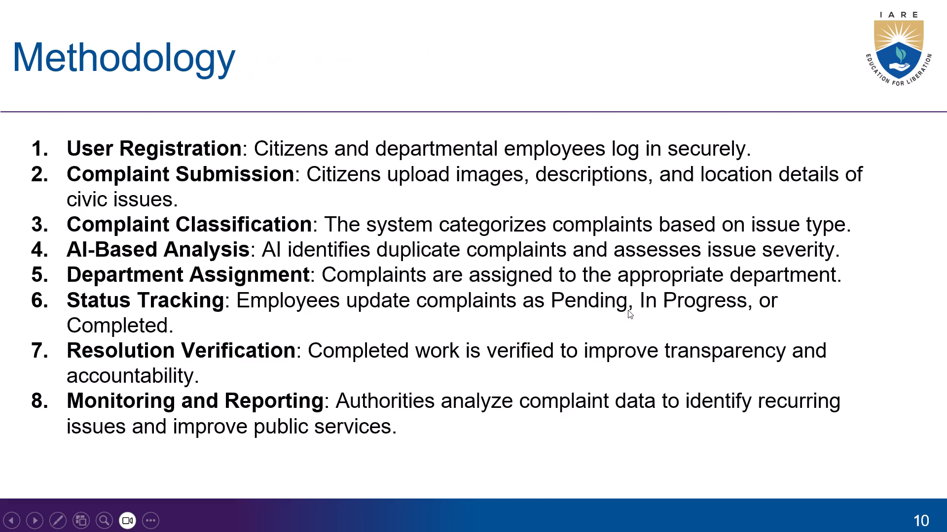
pyautogui.press('Right')
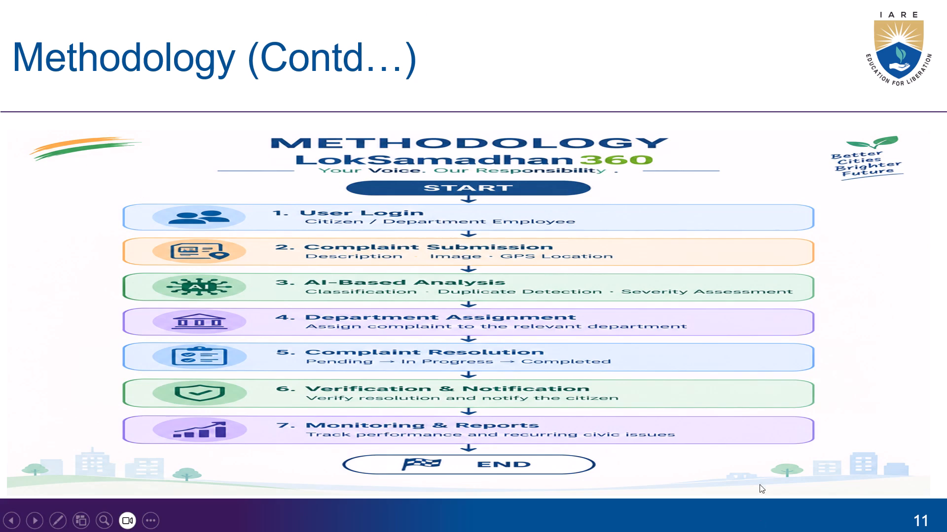
pyautogui.click(783, 404)
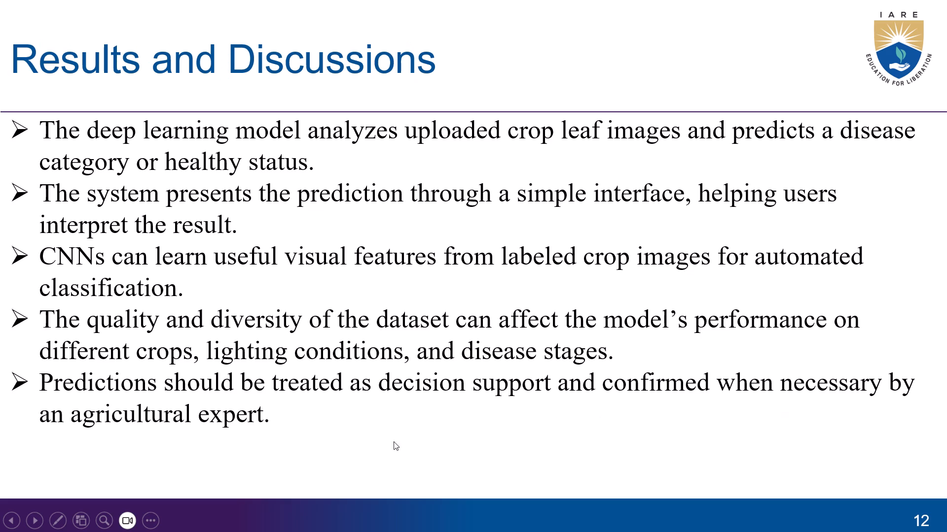
# Page through the slides after the first Results and Discussions slide in the slide show, and return to editing view.
pyautogui.click(154, 531)
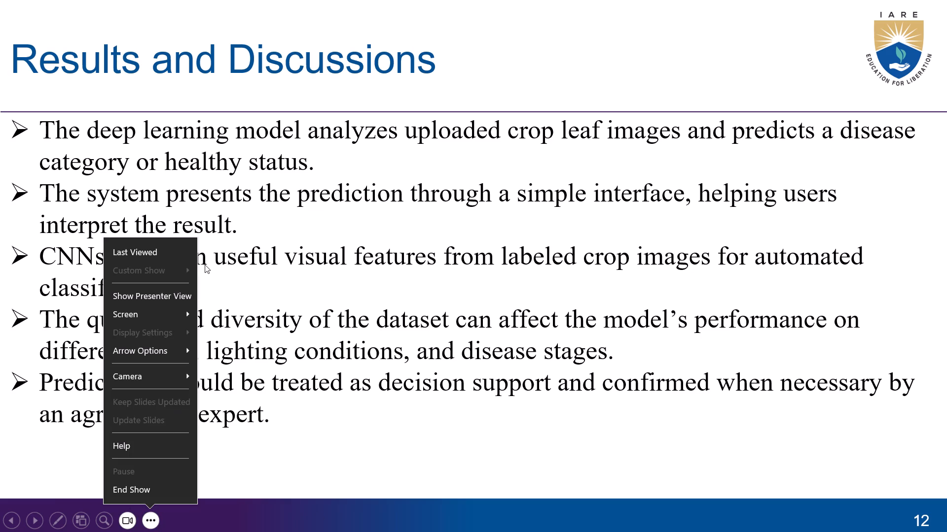
pyautogui.click(592, 212)
pyautogui.press('Down')
pyautogui.press('Down')
pyautogui.press('Down')
pyautogui.press('Down')
pyautogui.press('Down')
pyautogui.press('Down')
pyautogui.press('Down')
pyautogui.press('Down')
pyautogui.press('Down')
pyautogui.press('Down')
pyautogui.press('Down')
pyautogui.press('Down')
pyautogui.press('Down')
pyautogui.press('Down')
pyautogui.press('Down')
pyautogui.press('Down')
pyautogui.press('Down')
pyautogui.press('Down')
pyautogui.press('Down')
pyautogui.press('Down')
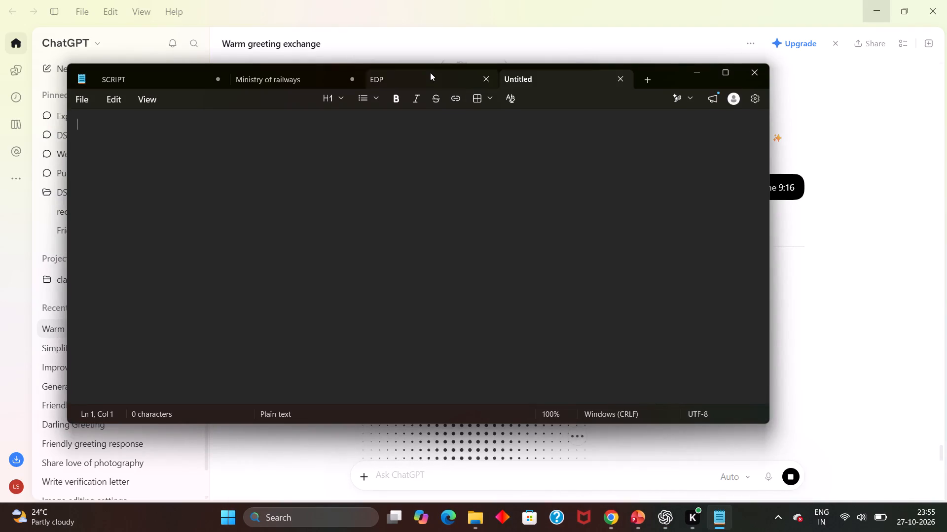
pyautogui.click(430, 73)
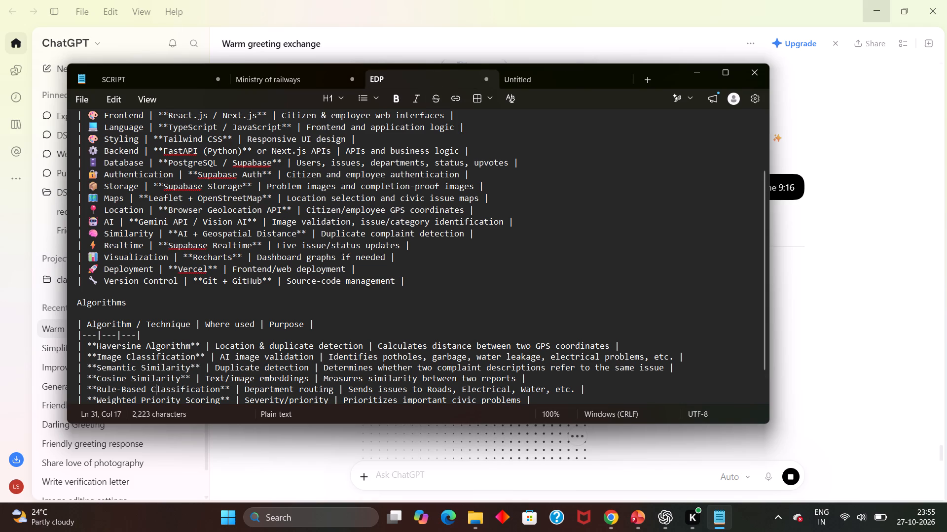
pyautogui.scroll(-7, 396, 203)
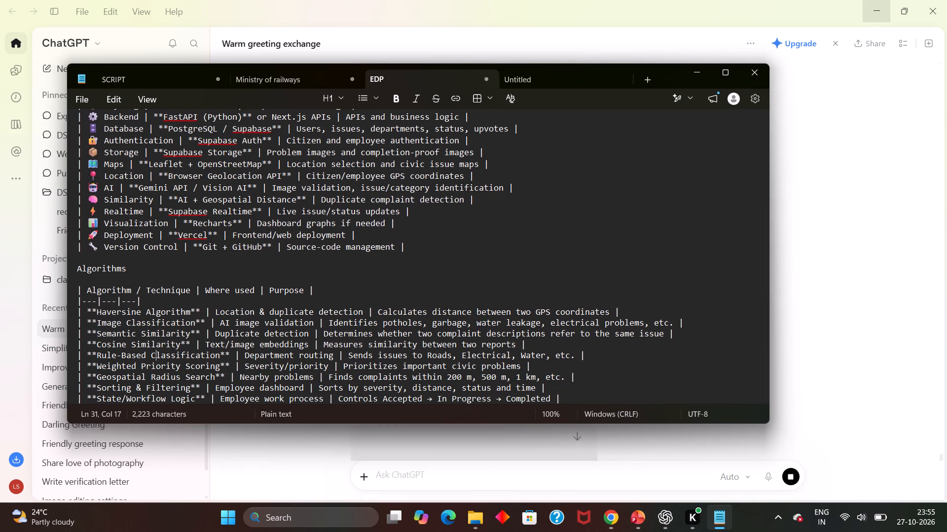
pyautogui.click(691, 72)
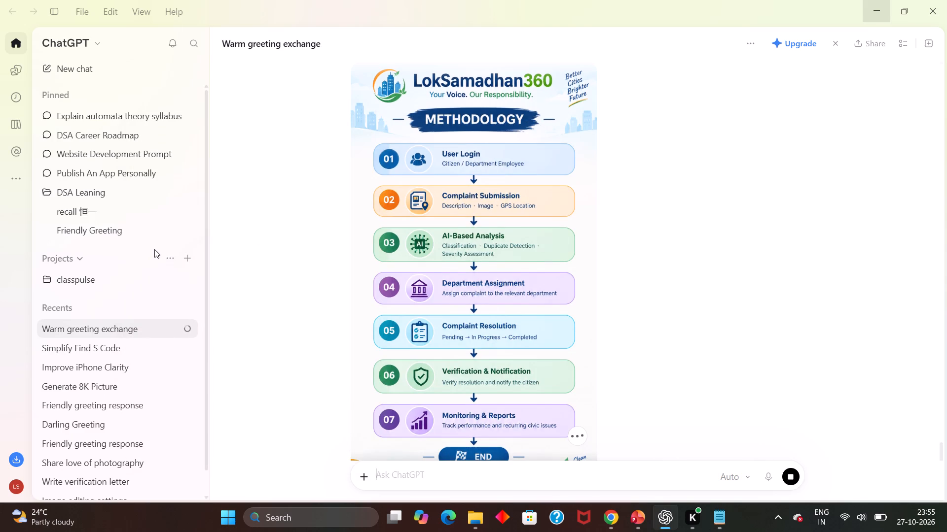
# Switch to PowerPoint and duplicate the Technologies Used slide directly after the original.
pyautogui.hotkey('alt', 'Tab')
pyautogui.hotkey('alt', 'Tab')
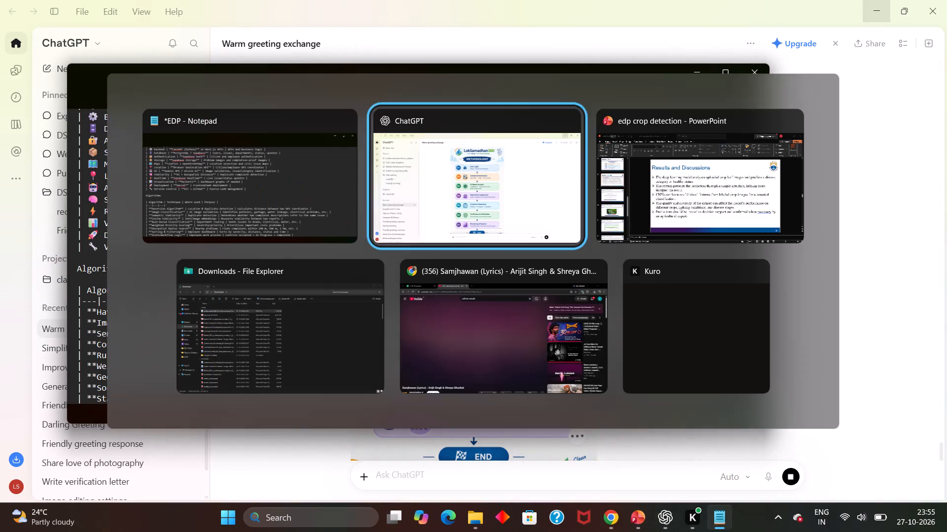
pyautogui.hotkey('alt', 'Tab')
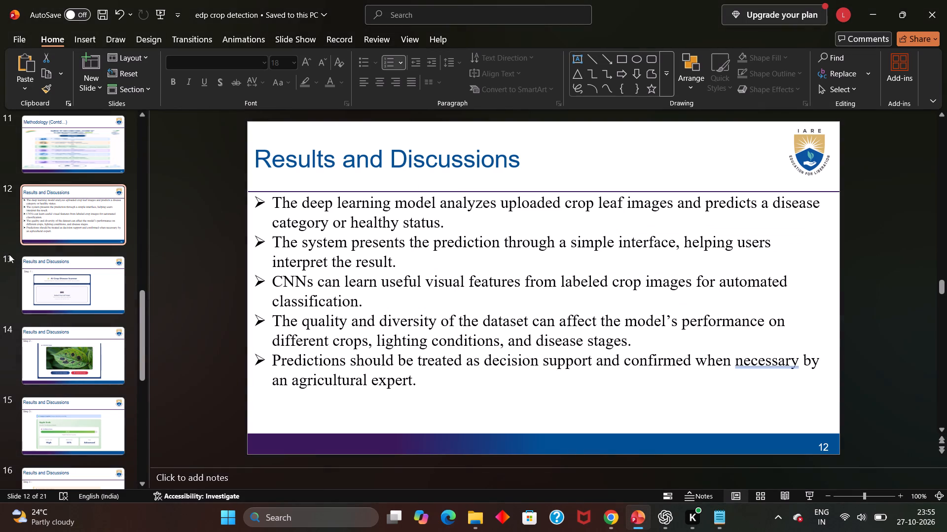
pyautogui.scroll(4, 78, 224)
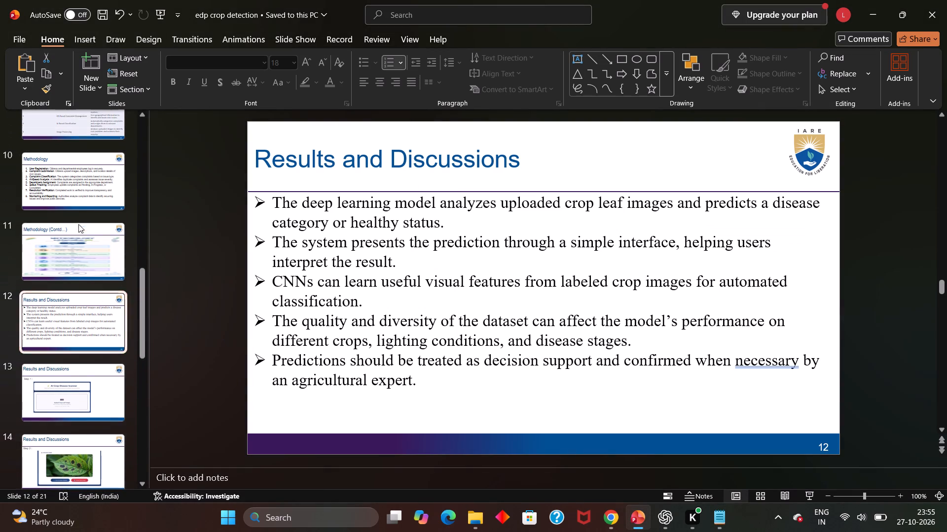
pyautogui.scroll(5, 78, 224)
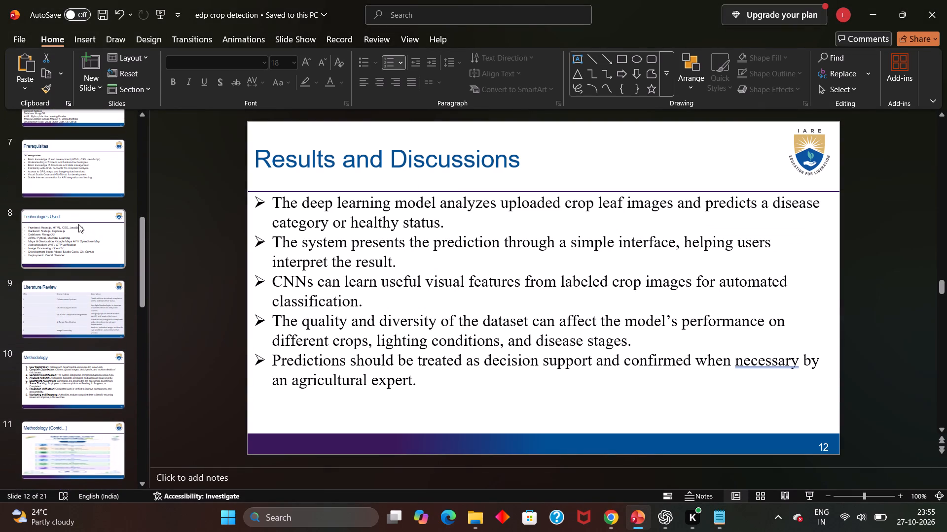
pyautogui.click(78, 224)
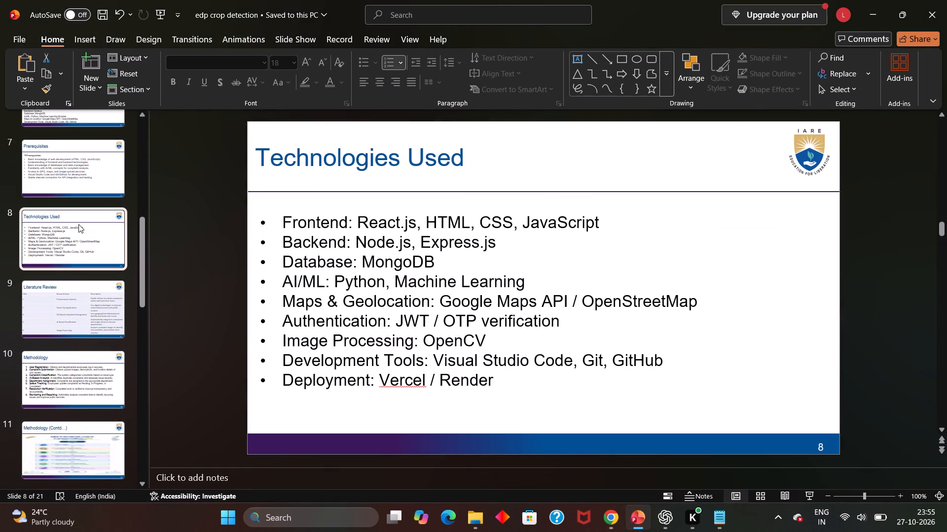
pyautogui.click(92, 226)
pyautogui.hotkey('ctrl', 'c')
pyautogui.hotkey('ctrl', 'v')
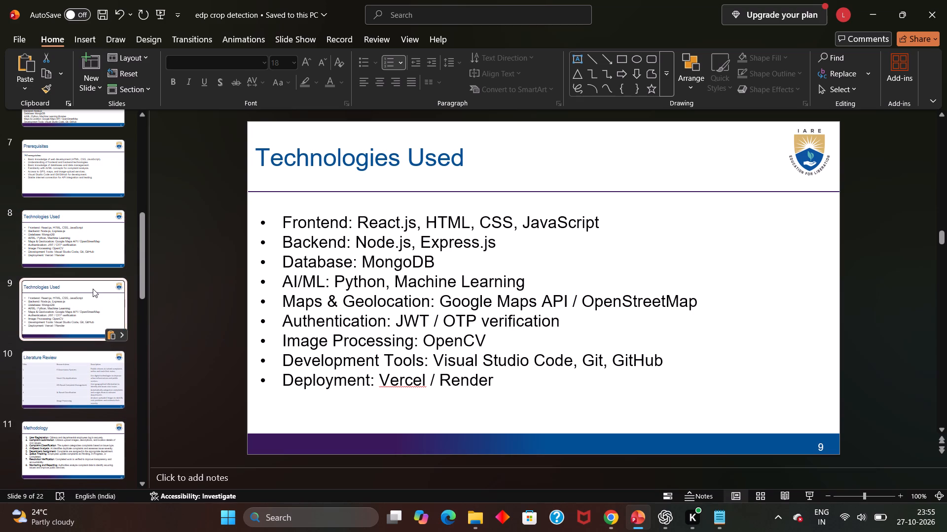
# Change the title of the duplicated slide 9 to "Algorithms Used".
pyautogui.click(93, 289)
pyautogui.click(453, 155)
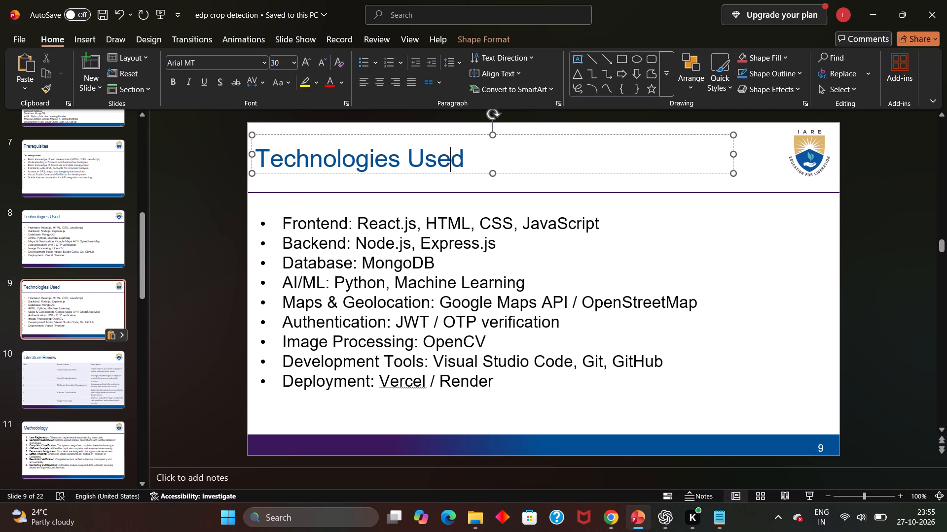
pyautogui.doubleClick(400, 161)
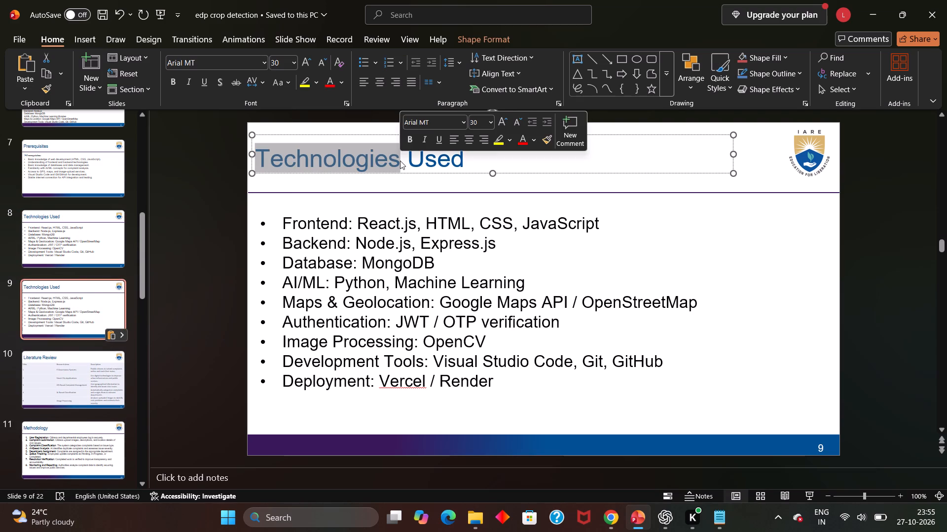
pyautogui.write('Algorithms')
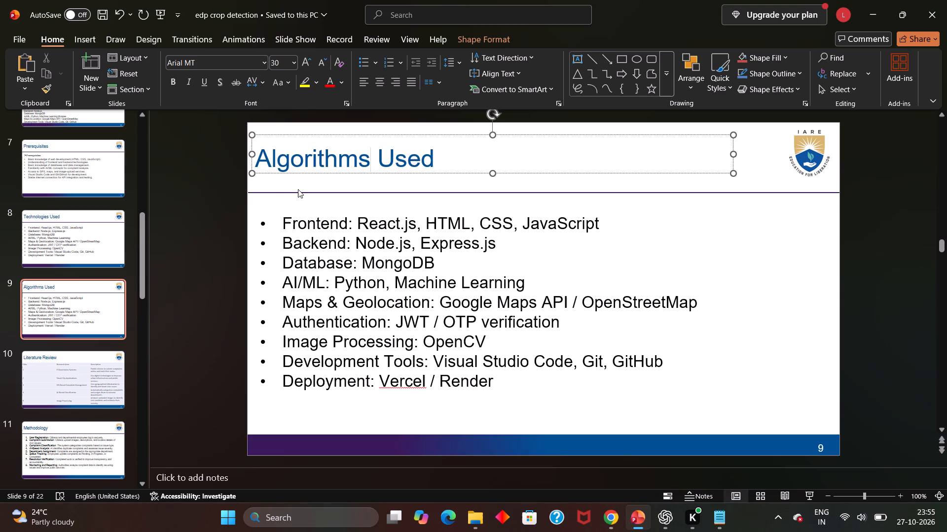
# Add an "Algorithms Used" entry to the contents list on slide 2, directly after "Technologies Used".
pyautogui.scroll(20, 27, 210)
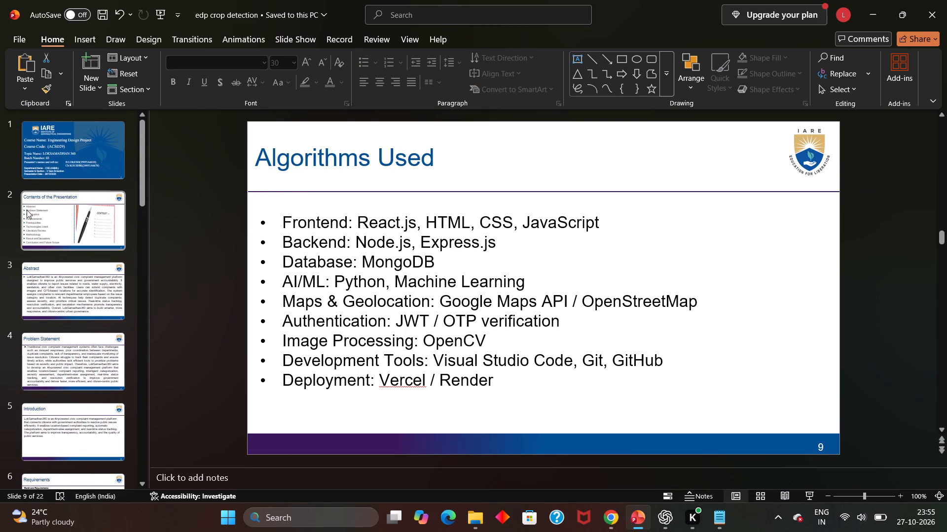
pyautogui.click(68, 220)
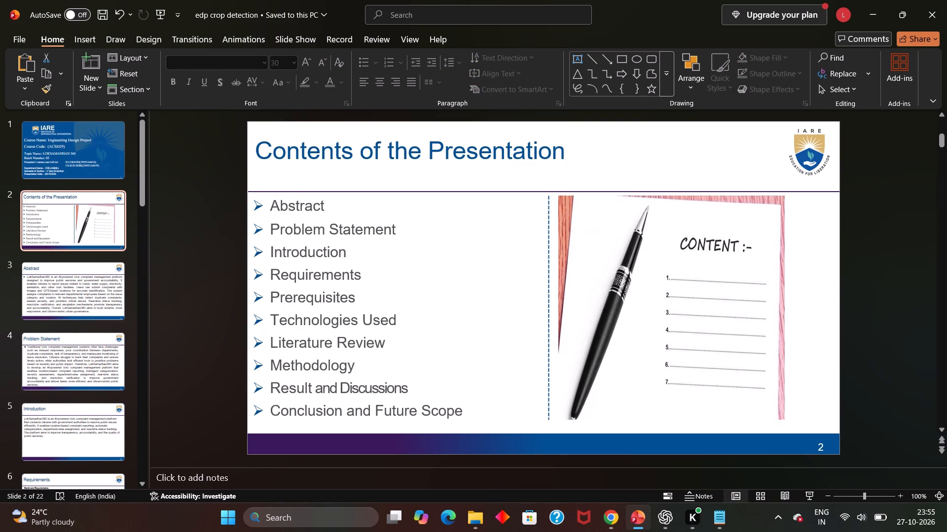
pyautogui.click(401, 321)
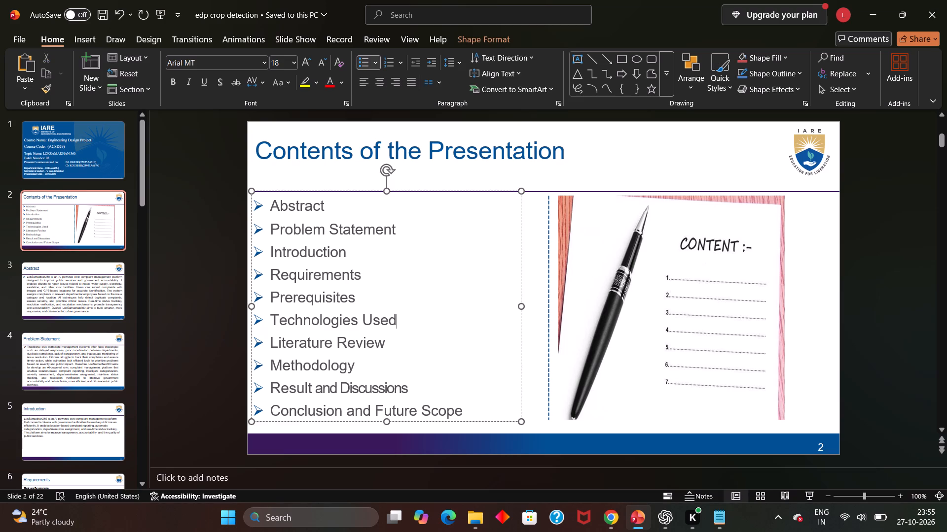
pyautogui.press('Return')
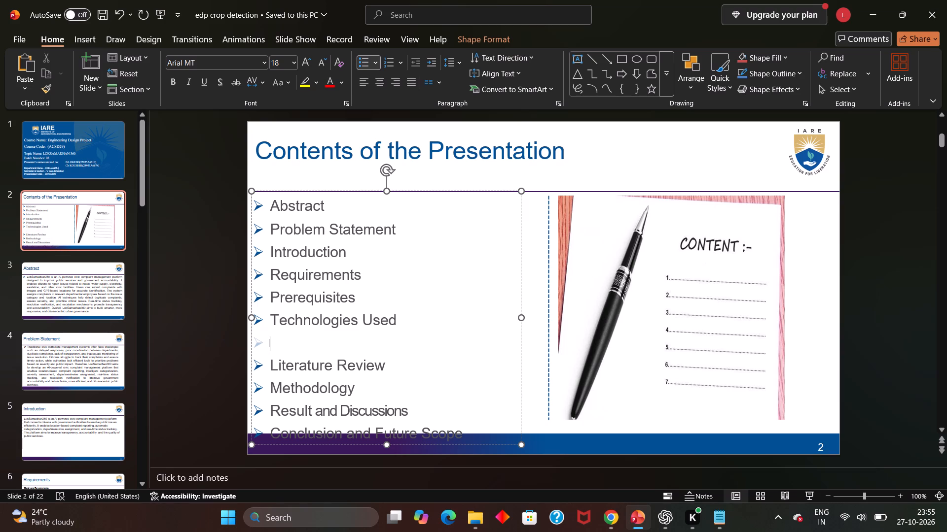
pyautogui.hotkey('shift', 'a')
pyautogui.press('l')
pyautogui.write('gorithms used')
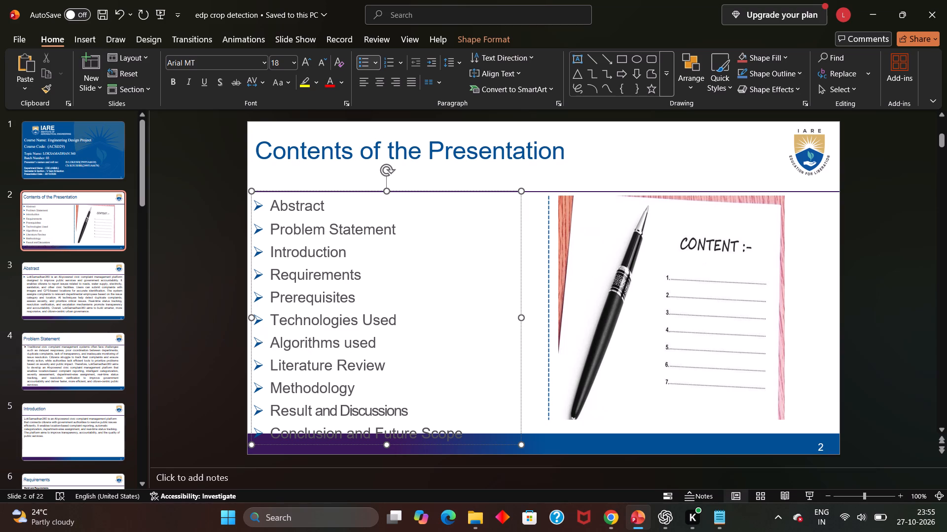
pyautogui.press('Left')
pyautogui.press('Left')
pyautogui.press('Left')
pyautogui.press('BackSpace')
pyautogui.hotkey('shift', 'u')
# Set the font size of the whole contents list on slide 2 to 17.
pyautogui.click(401, 263)
pyautogui.hotkey('ctrl', 'a')
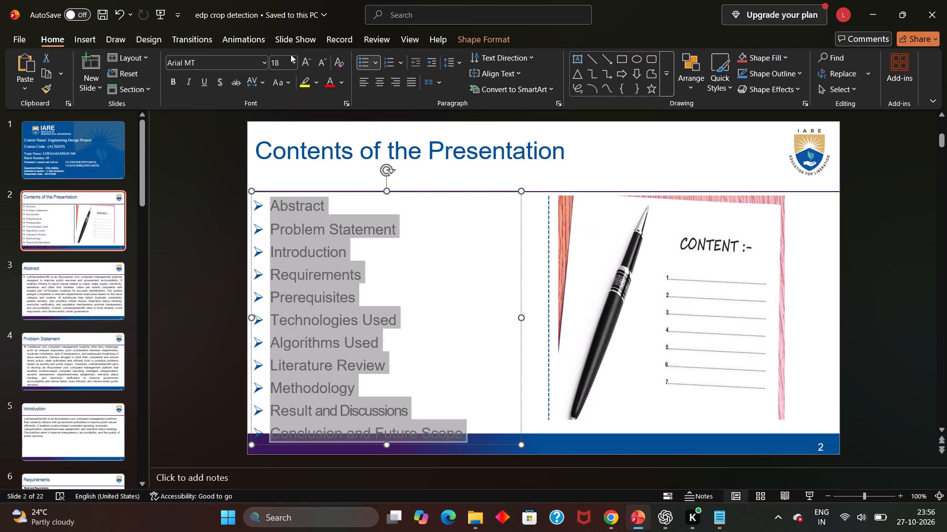
pyautogui.click(285, 59)
pyautogui.write('17')
pyautogui.press('Return')
pyautogui.click(170, 224)
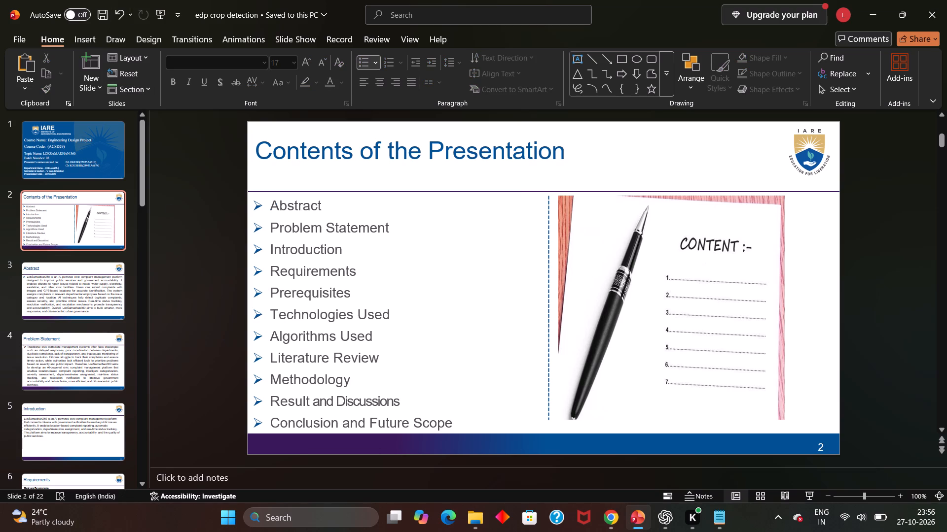
# Review the slides following the contents list through Future Scope, checking which ones still need LokSamadhan360 content.
pyautogui.scroll(-4, 267, 312)
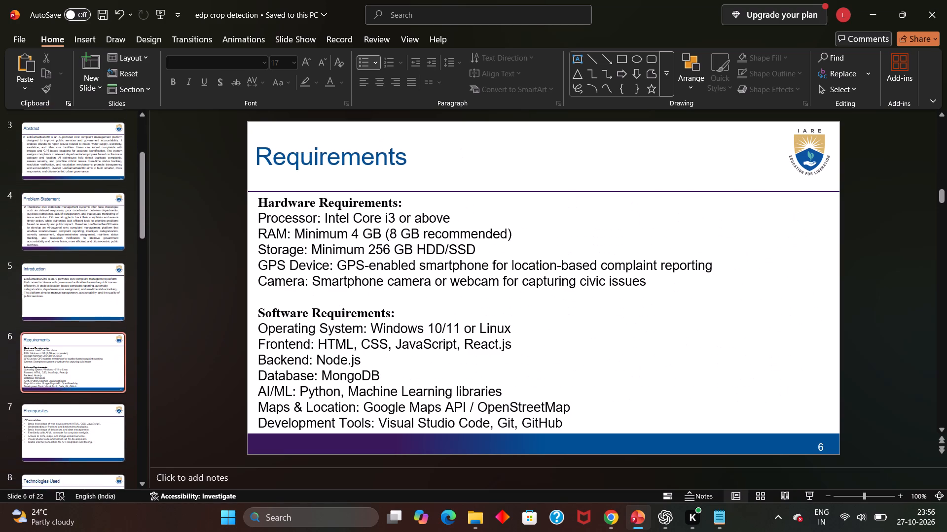
pyautogui.scroll(-2, 267, 312)
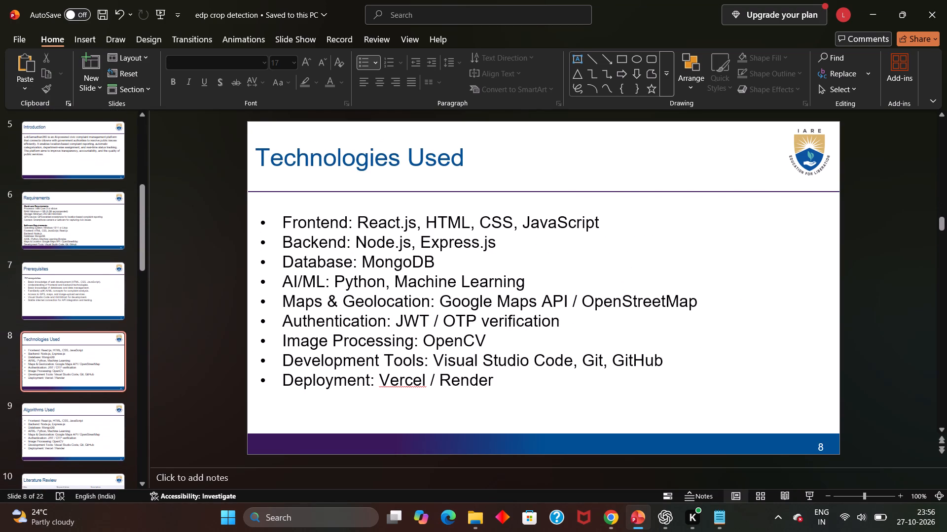
pyautogui.scroll(-1, 267, 312)
pyautogui.scroll(1, 267, 312)
pyautogui.scroll(-1, 267, 312)
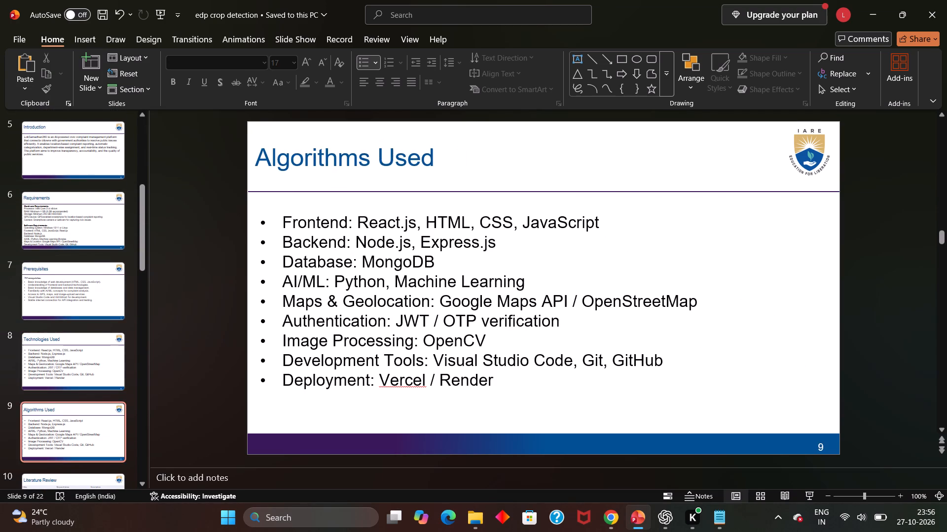
pyautogui.scroll(-2, 267, 312)
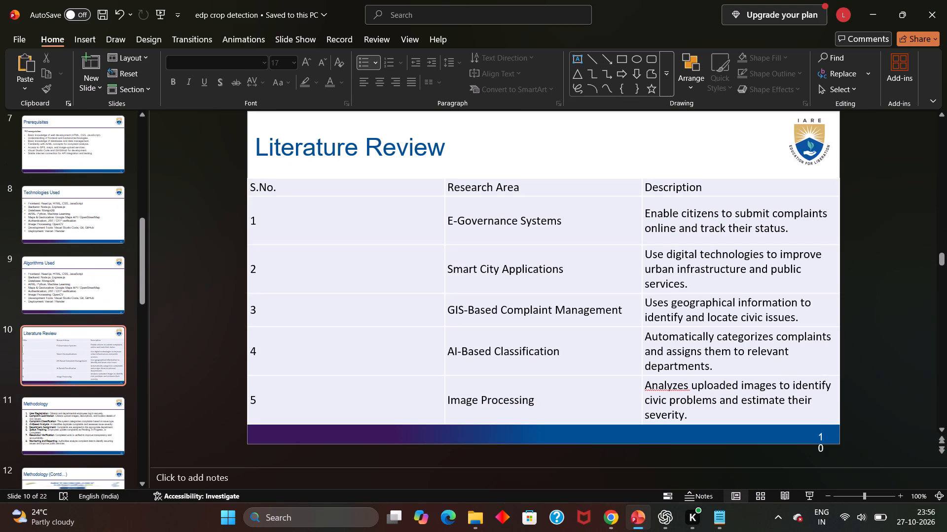
pyautogui.scroll(1, 267, 312)
pyautogui.scroll(-2, 267, 312)
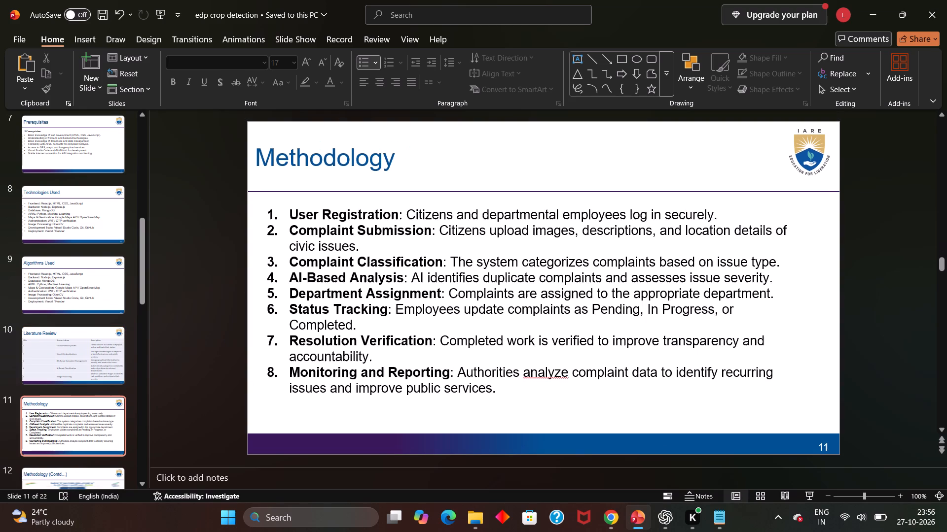
pyautogui.scroll(-1, 267, 312)
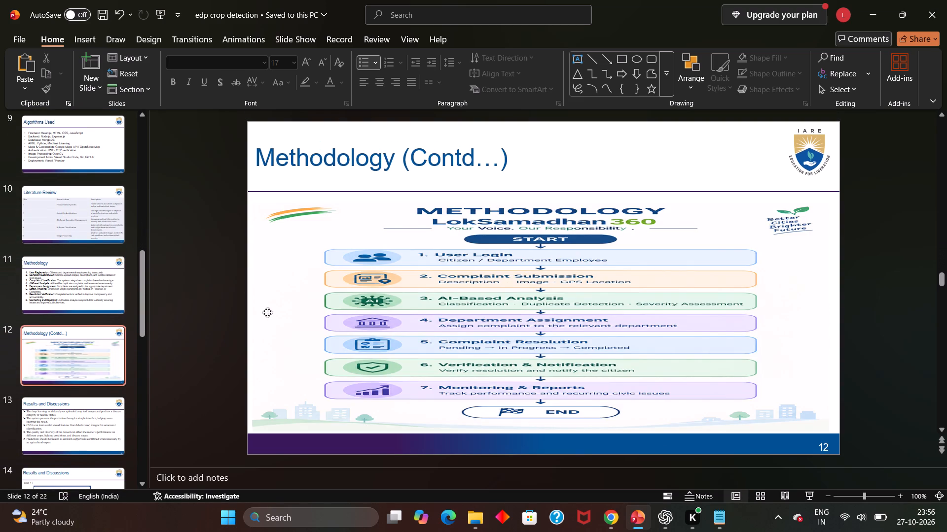
pyautogui.scroll(1, 267, 312)
pyautogui.scroll(-2, 267, 312)
pyautogui.scroll(2, 267, 312)
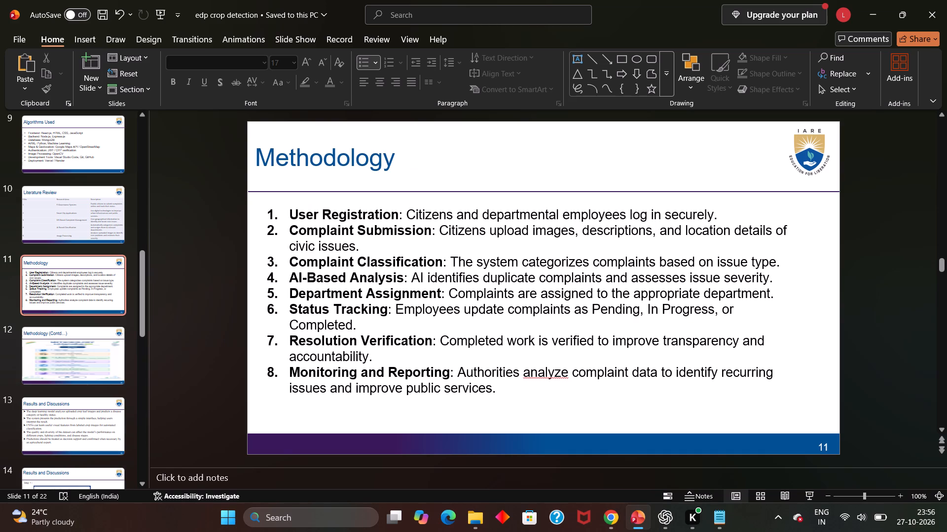
pyautogui.scroll(-1, 267, 312)
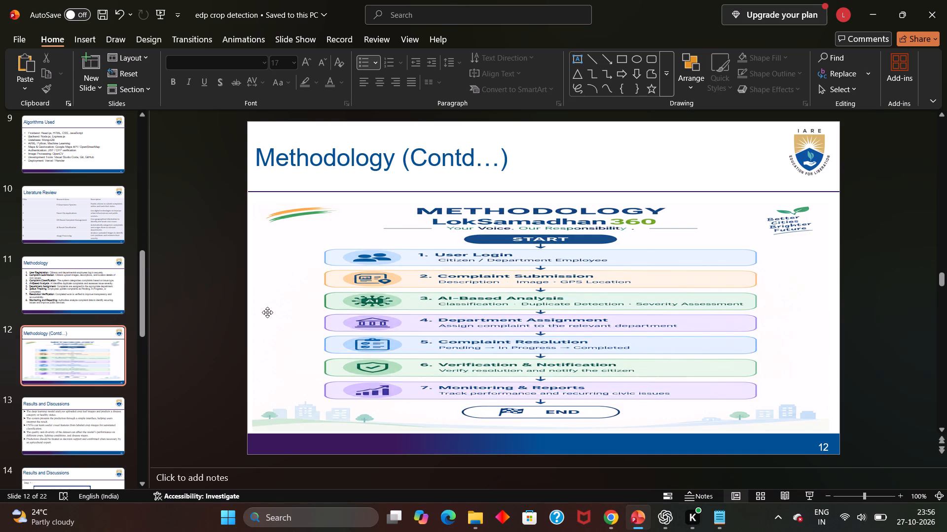
pyautogui.scroll(1, 267, 312)
pyautogui.scroll(-2, 267, 312)
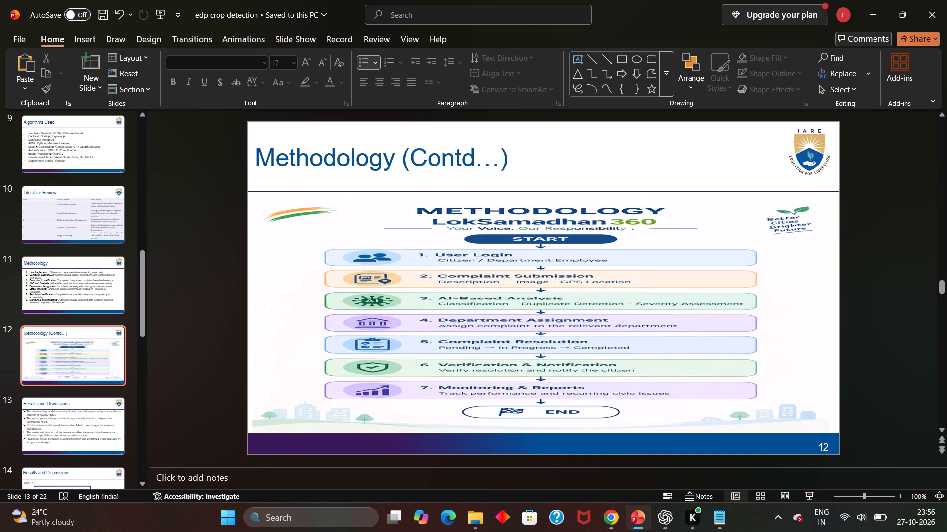
pyautogui.scroll(-1, 267, 312)
pyautogui.scroll(1, 267, 312)
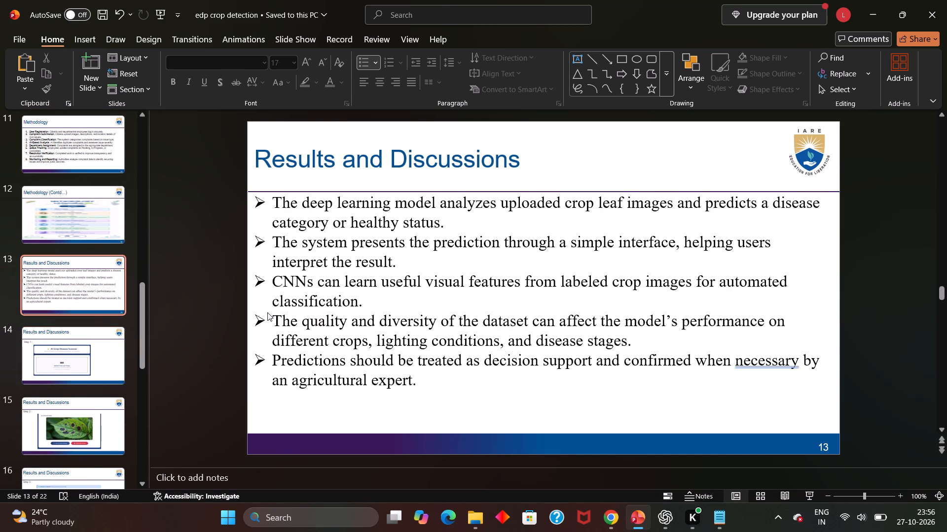
pyautogui.scroll(-5, 267, 312)
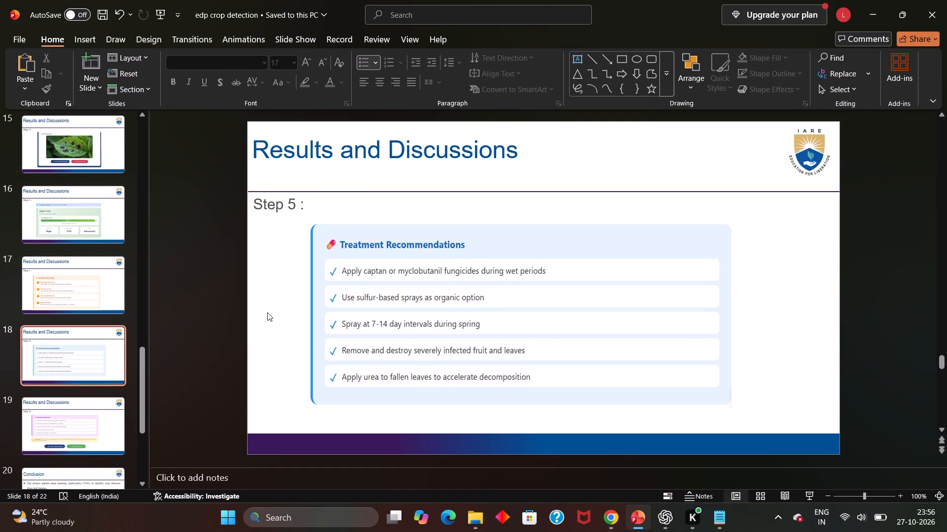
pyautogui.scroll(-6, 267, 312)
pyautogui.scroll(1, 269, 313)
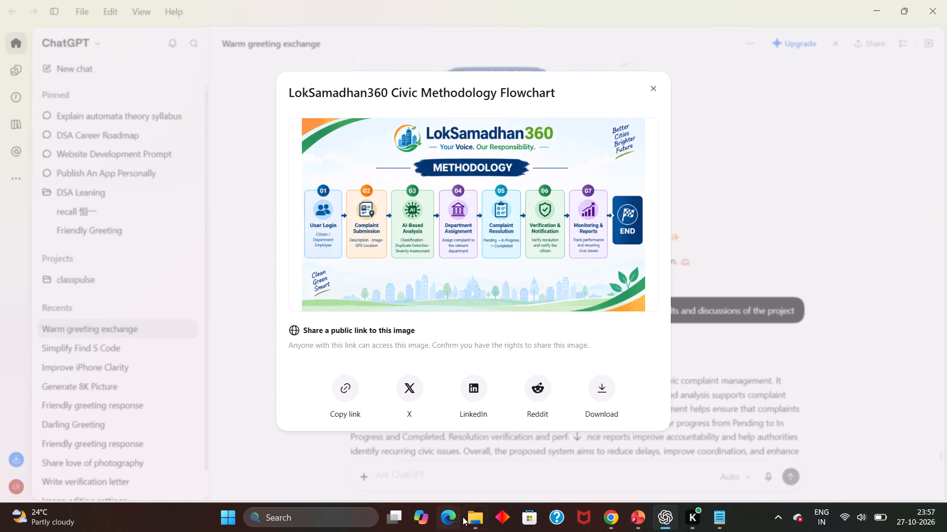
# In File Explorer, copy the newly downloaded LokSamadhan360 Civic Methodology Flowchart image from the Downloads folder.
pyautogui.click(477, 517)
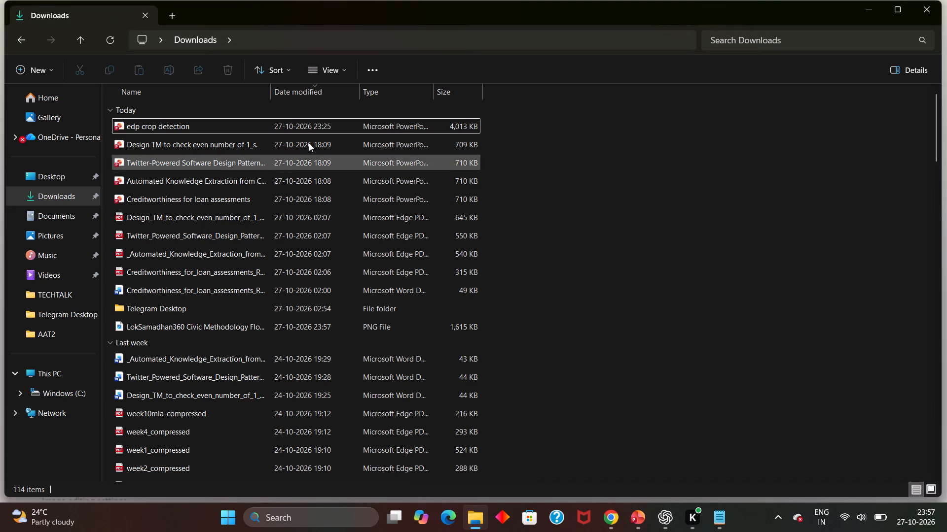
pyautogui.click(117, 46)
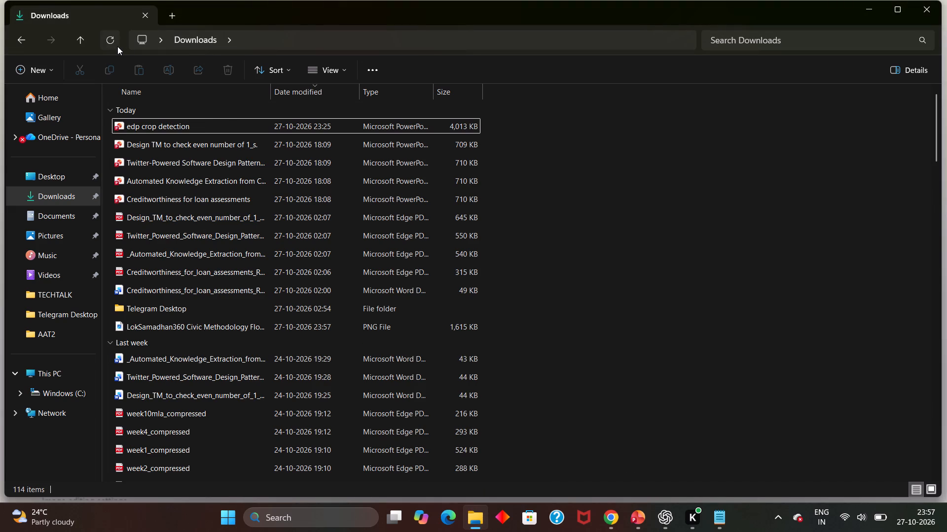
pyautogui.click(204, 122)
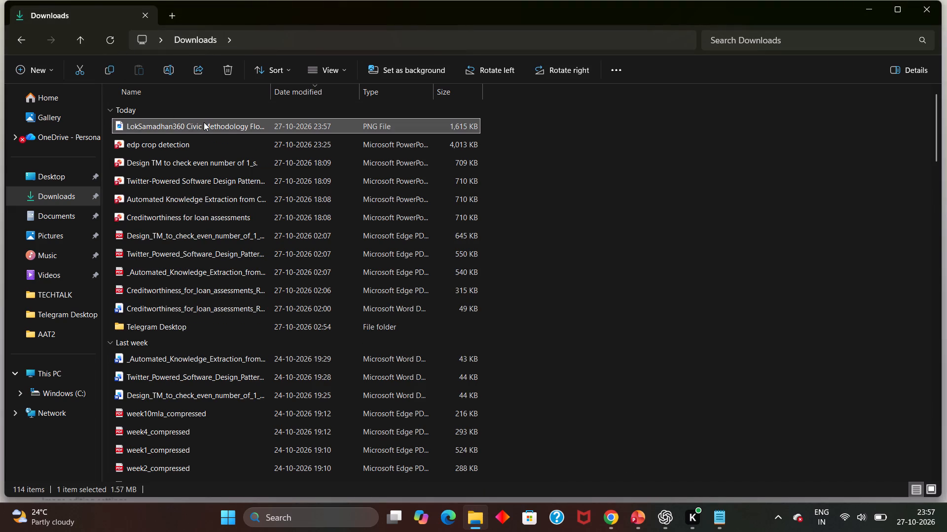
pyautogui.hotkey('ctrl', 'c')
# Switch to the PowerPoint presentation and paste the copied 16:9 flowchart onto slide 12, "Methodology (Contd…)".
pyautogui.hotkey('alt', 'Tab')
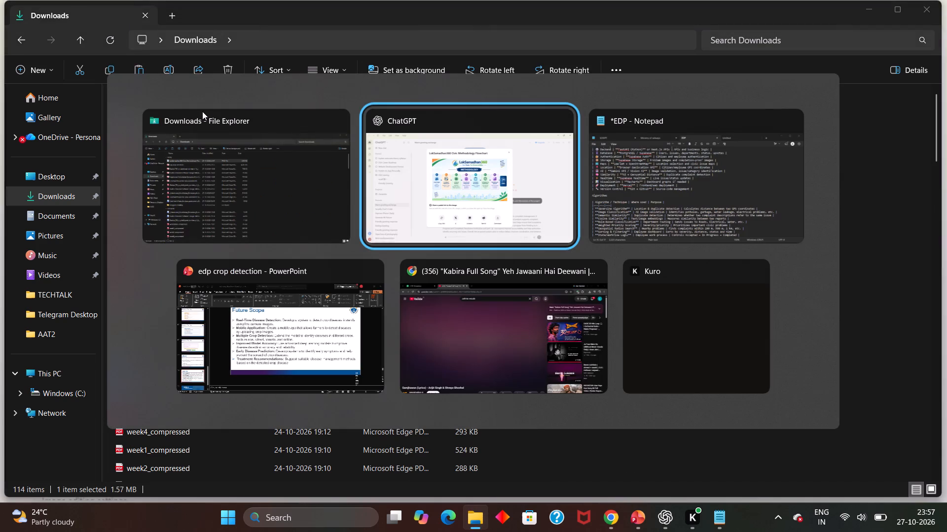
pyautogui.hotkey('alt', 'Tab')
pyautogui.hotkey('alt', 'Tab')
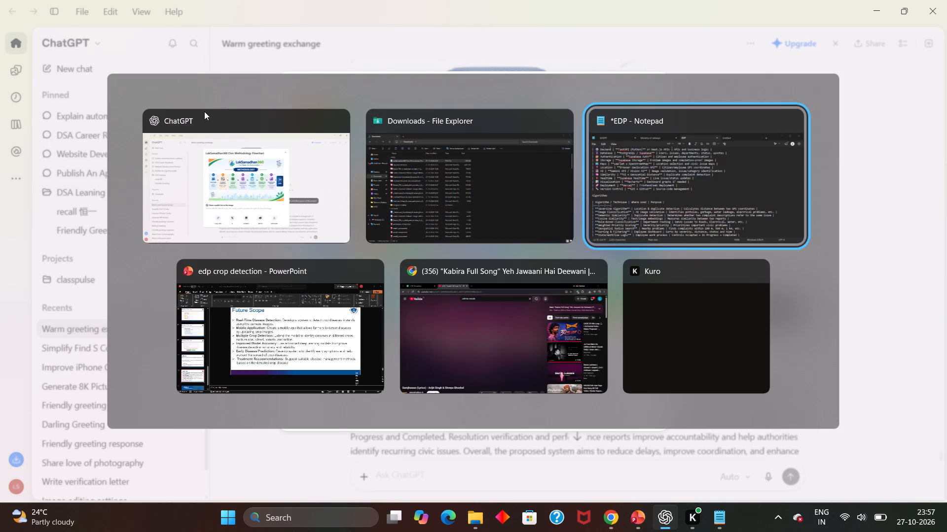
pyautogui.hotkey('alt', 'Tab')
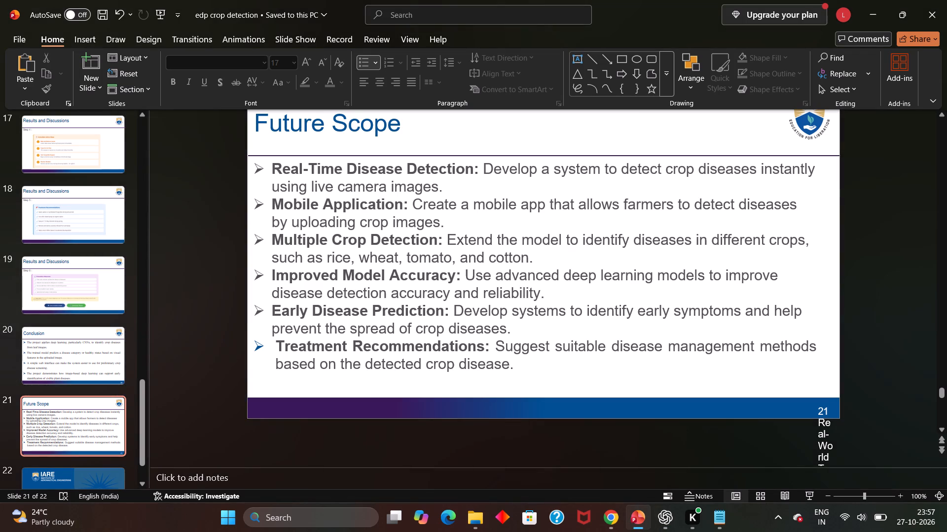
pyautogui.scroll(7, 296, 172)
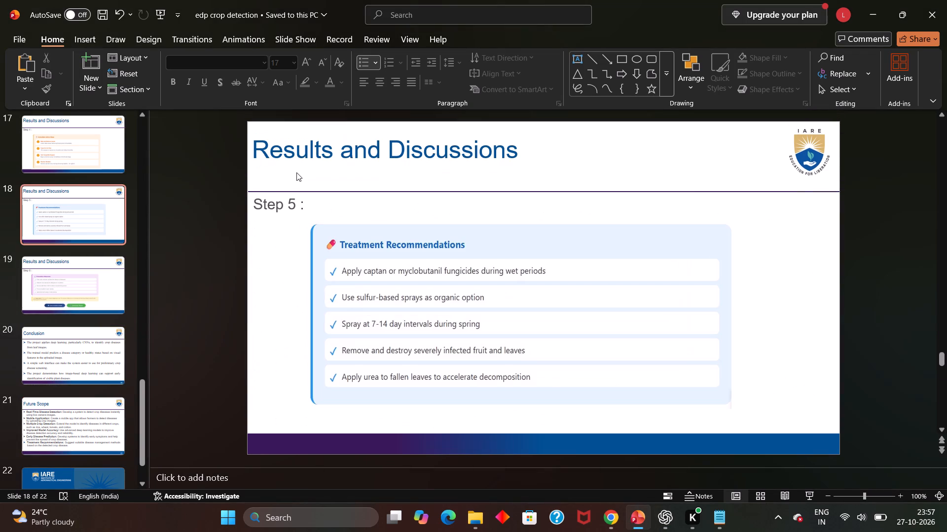
pyautogui.scroll(4, 296, 172)
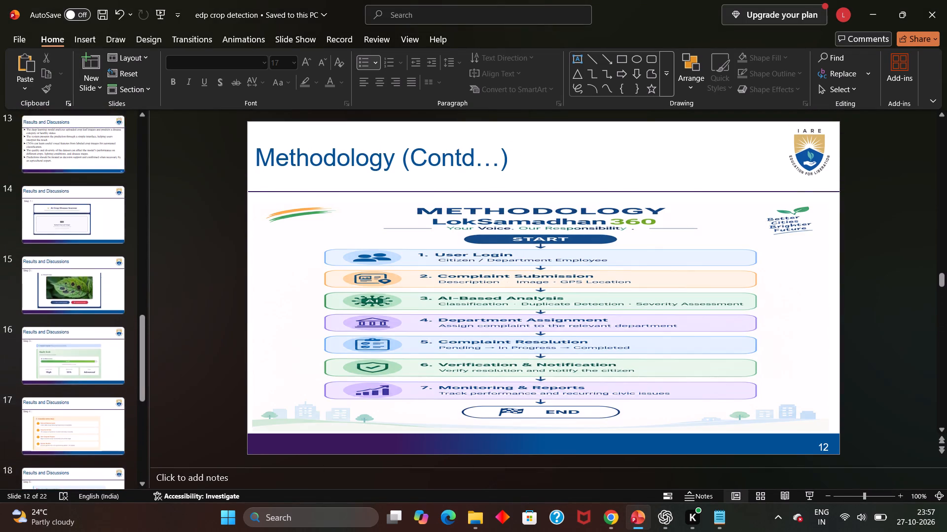
pyautogui.click(395, 323)
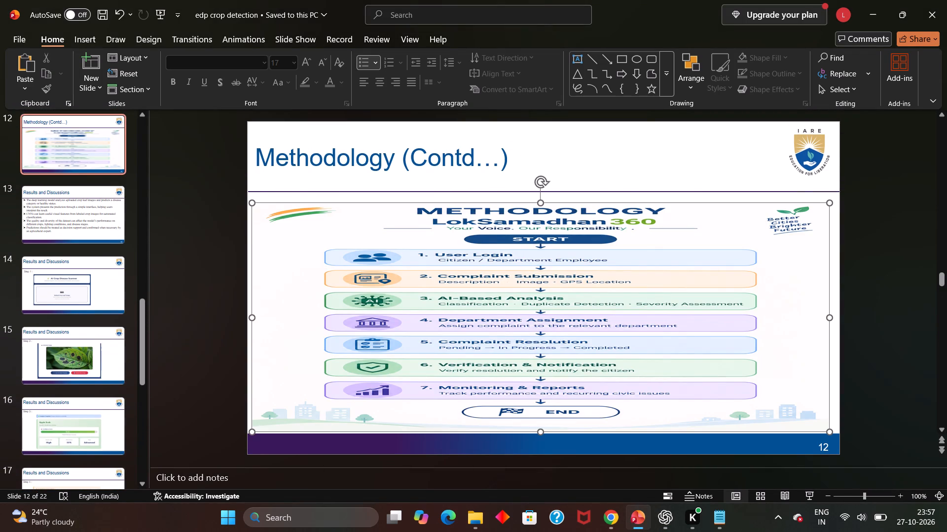
pyautogui.hotkey('ctrl', 'v')
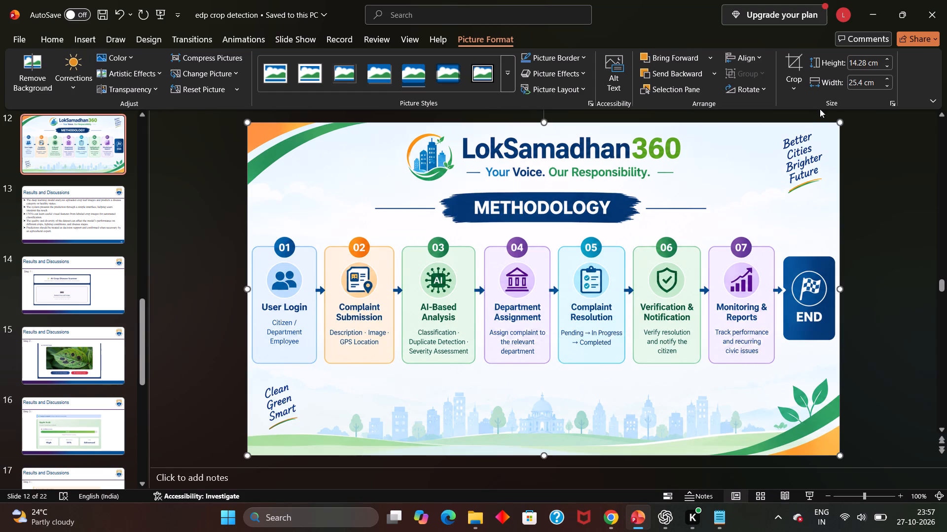
# Scale the pasted diagram down proportionally to about 19.6 × 11 cm and shift it so the old diagram's edge is exposed.
pyautogui.moveTo(841, 125); pyautogui.dragTo(841, 181)
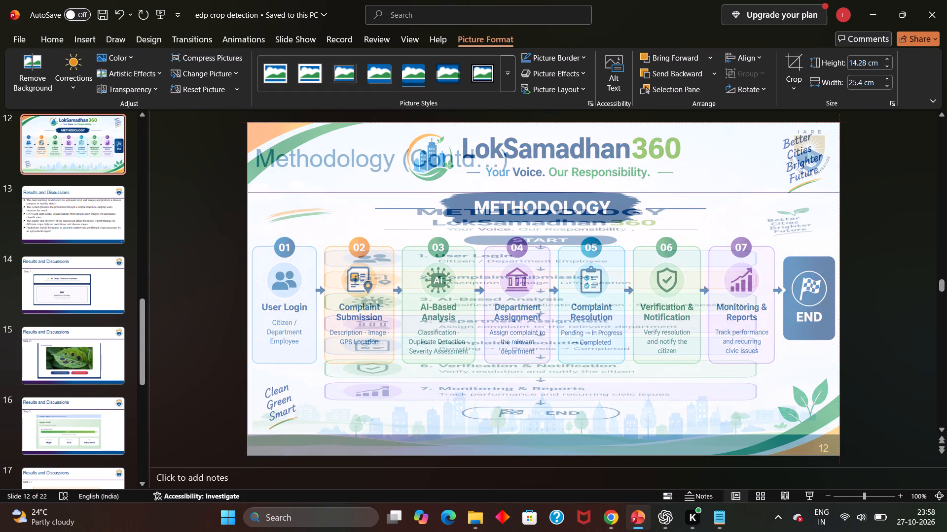
pyautogui.moveTo(841, 181); pyautogui.dragTo(705, 237)
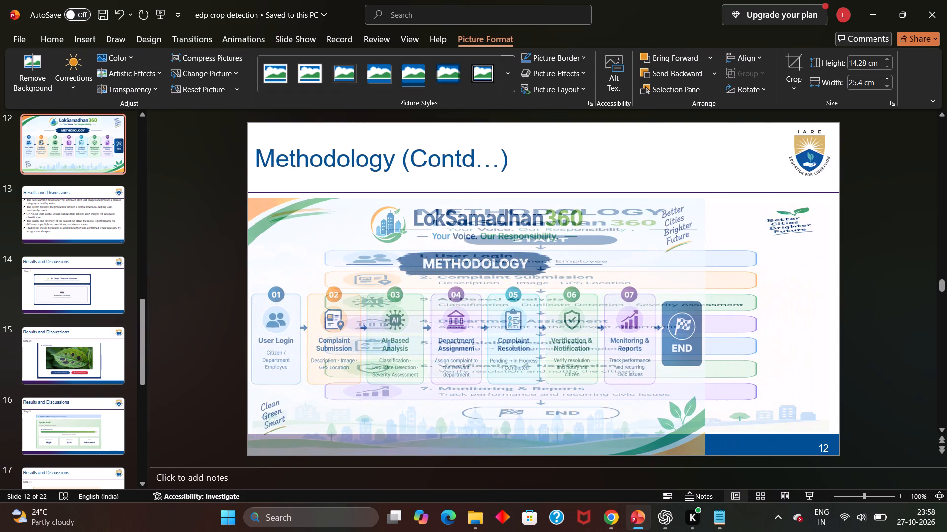
pyautogui.moveTo(705, 237); pyautogui.dragTo(706, 236)
pyautogui.moveTo(540, 331); pyautogui.dragTo(544, 318)
pyautogui.moveTo(566, 311); pyautogui.dragTo(573, 311)
# Delete the old vertical methodology diagram behind the new one on slide 12.
pyautogui.click(800, 291)
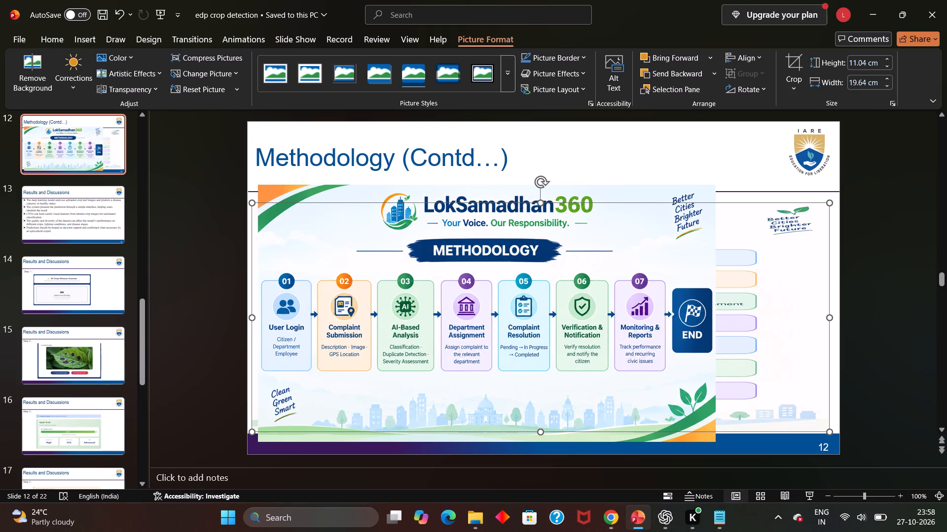
pyautogui.press('Delete')
# Reposition and stretch the new diagram on slide 12 to span the full slide width between the title line and footer band.
pyautogui.moveTo(600, 297); pyautogui.dragTo(671, 304)
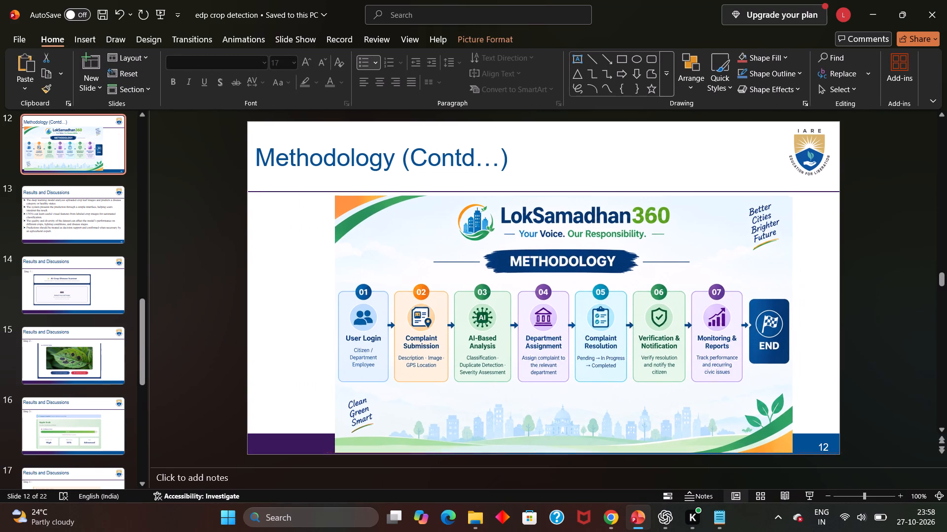
pyautogui.moveTo(671, 304); pyautogui.dragTo(668, 301)
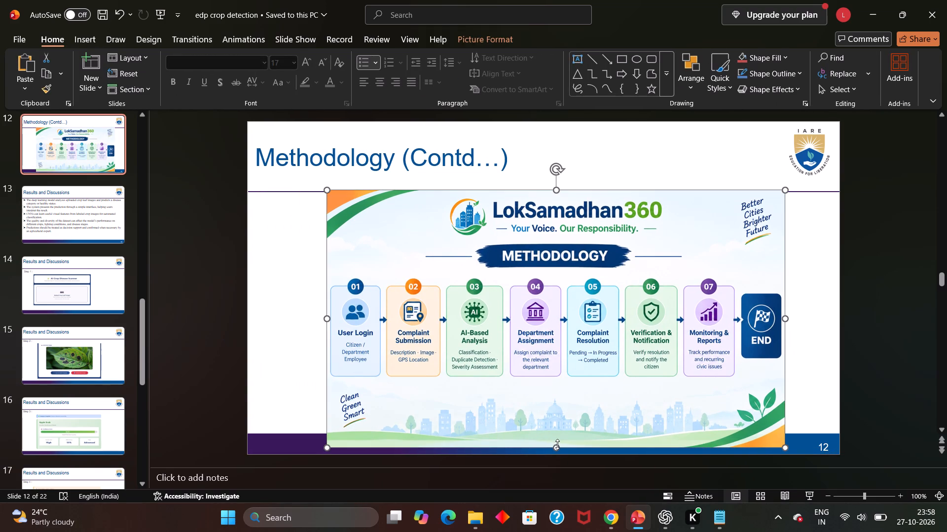
pyautogui.moveTo(557, 446); pyautogui.dragTo(559, 430)
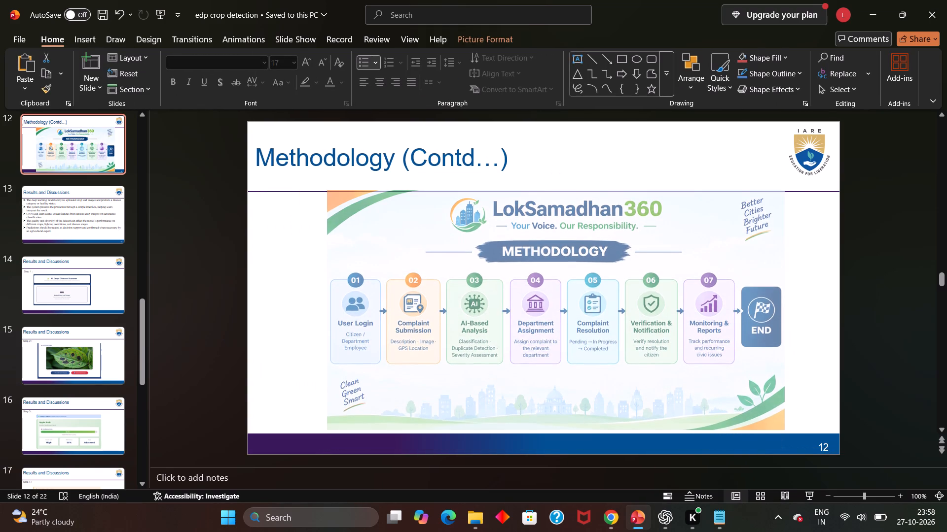
pyautogui.moveTo(559, 430); pyautogui.dragTo(559, 432)
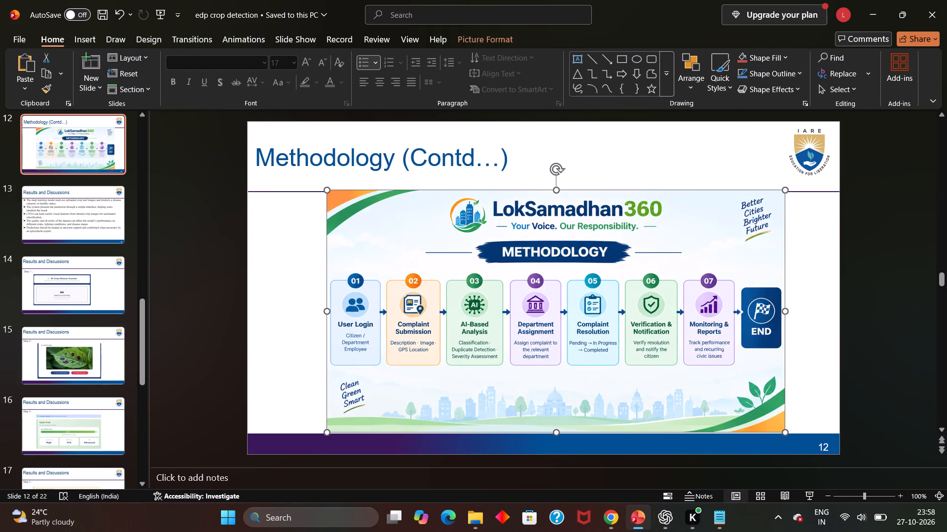
pyautogui.moveTo(329, 314); pyautogui.dragTo(274, 312)
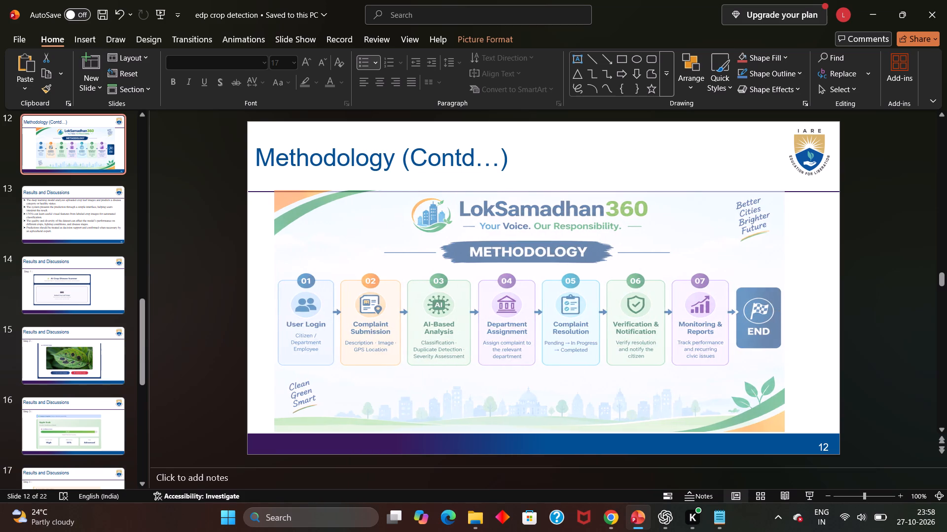
pyautogui.moveTo(274, 312); pyautogui.dragTo(247, 318)
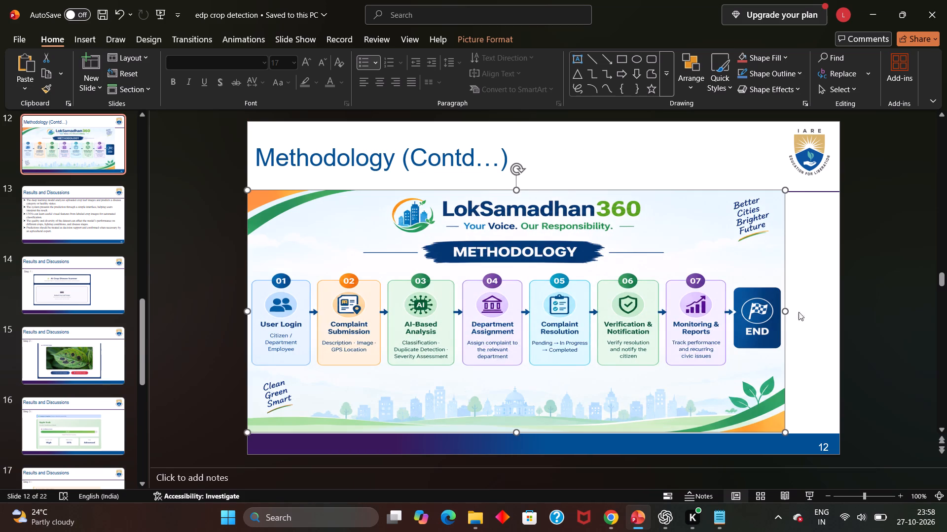
pyautogui.moveTo(784, 314); pyautogui.dragTo(835, 311)
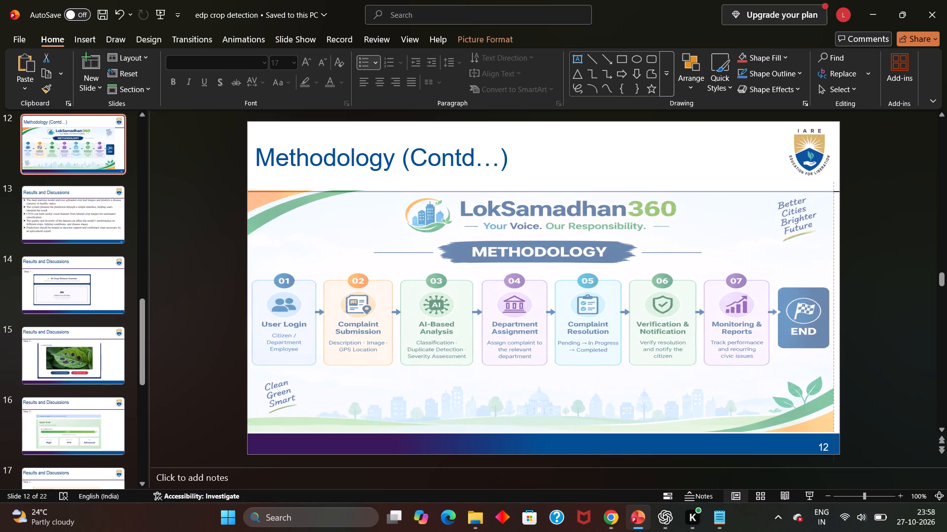
pyautogui.moveTo(835, 311); pyautogui.dragTo(841, 310)
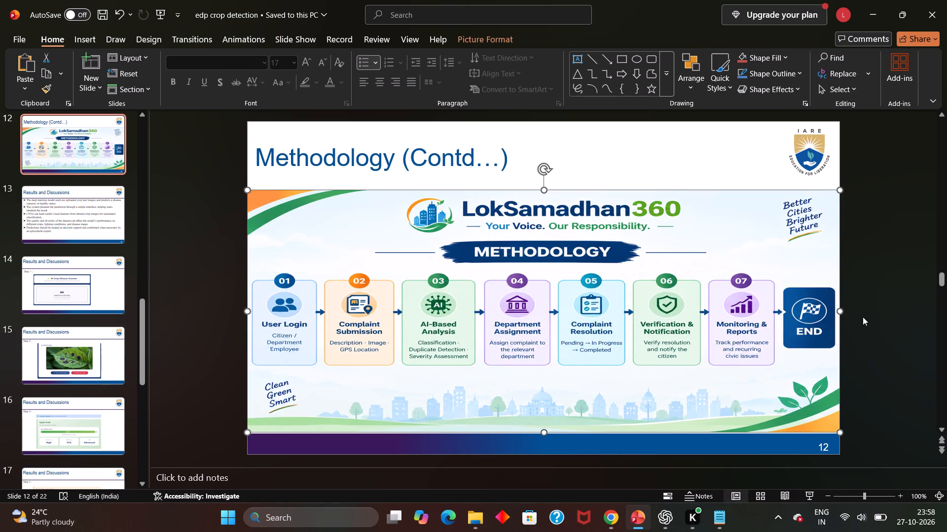
pyautogui.click(863, 317)
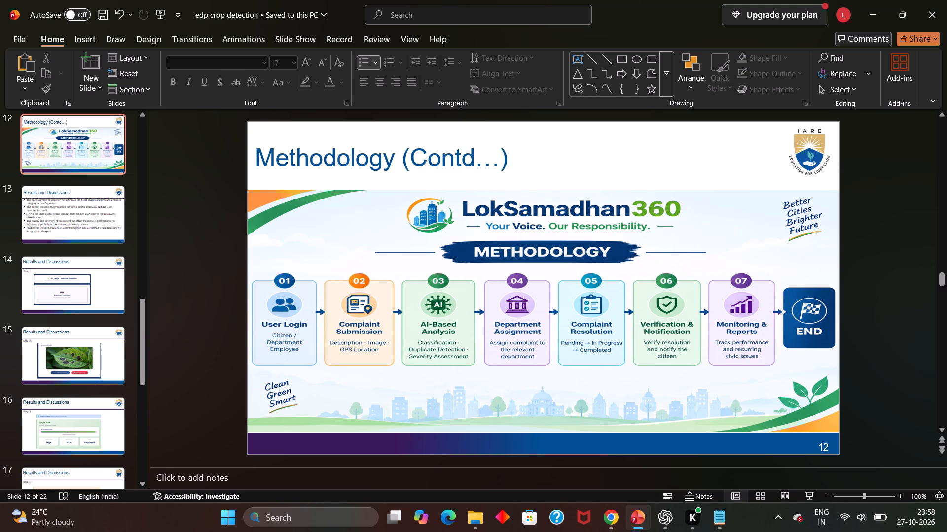
pyautogui.click(72, 228)
pyautogui.click(77, 208)
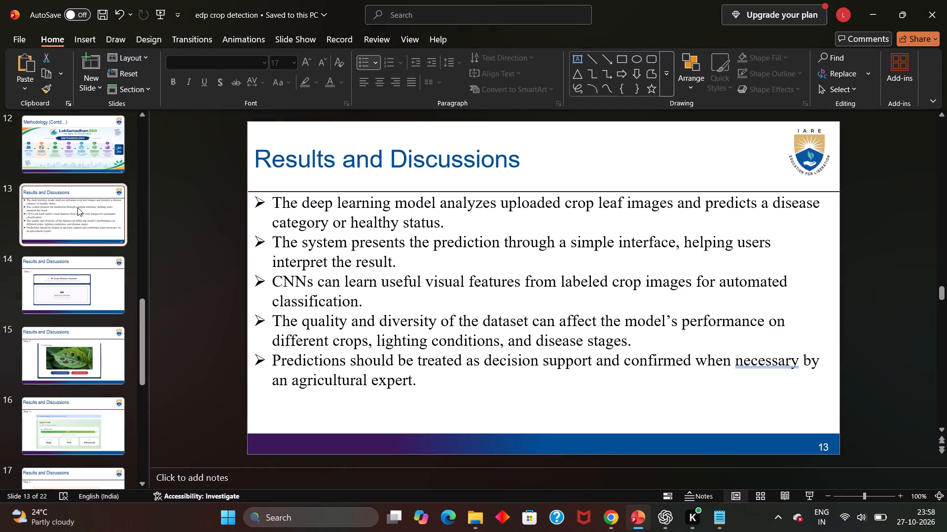
pyautogui.scroll(3, 88, 186)
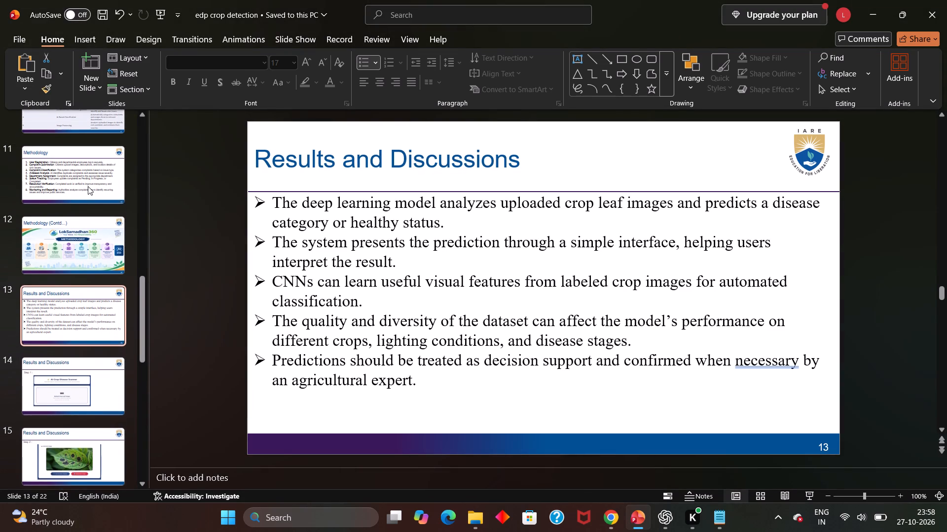
pyautogui.scroll(1, 88, 186)
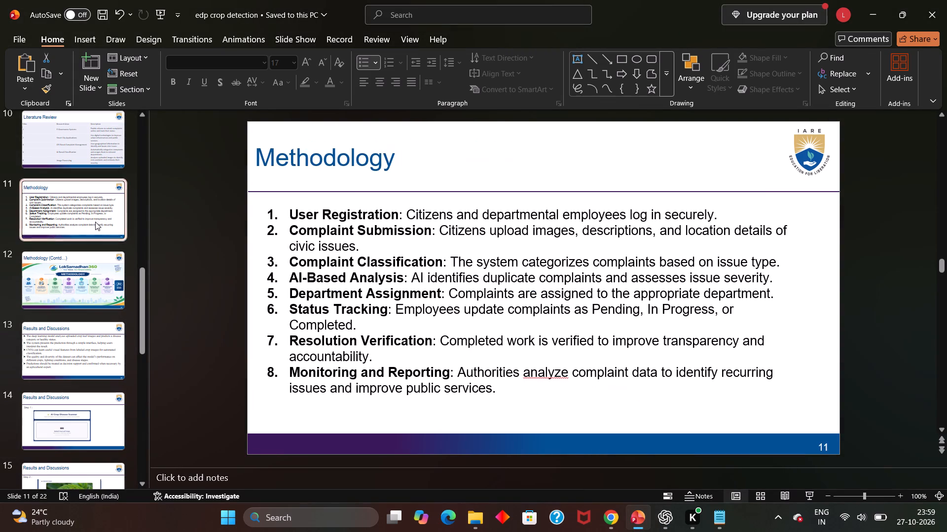
pyautogui.click(73, 266)
pyautogui.click(72, 344)
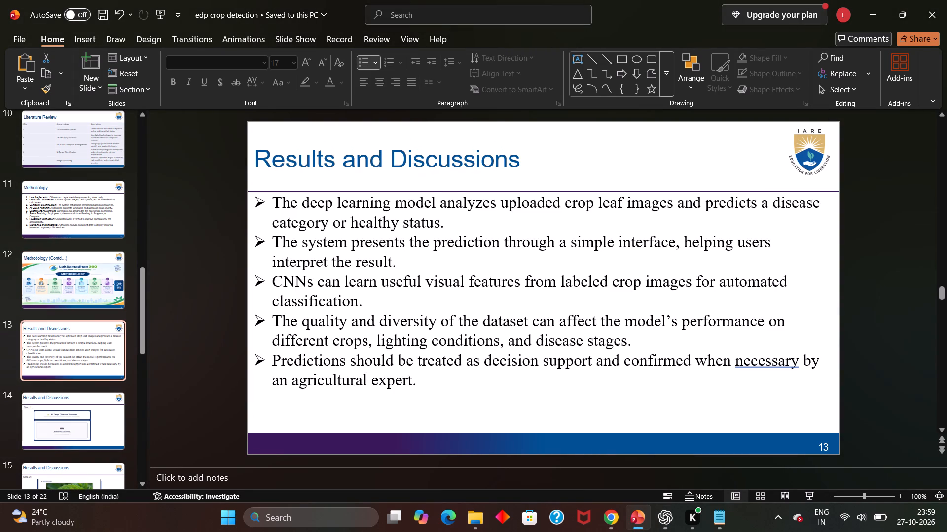
pyautogui.hotkey('ctrl', 'a')
pyautogui.click(460, 356)
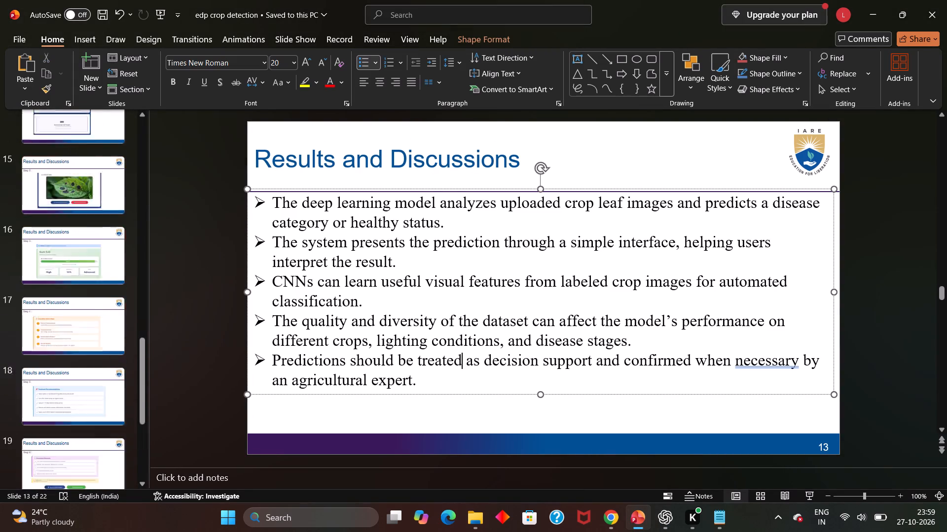
pyautogui.click(436, 387)
pyautogui.hotkey('ctrl', 'a')
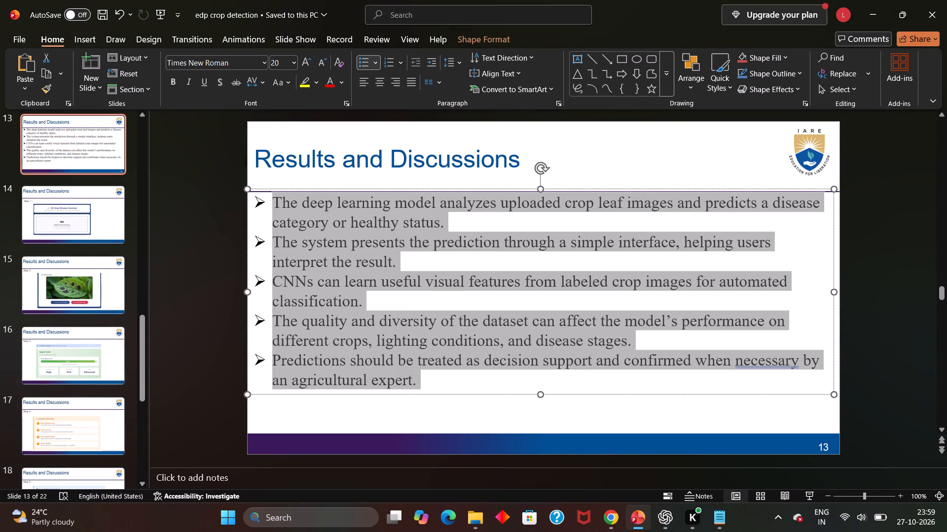
pyautogui.press('BackSpace')
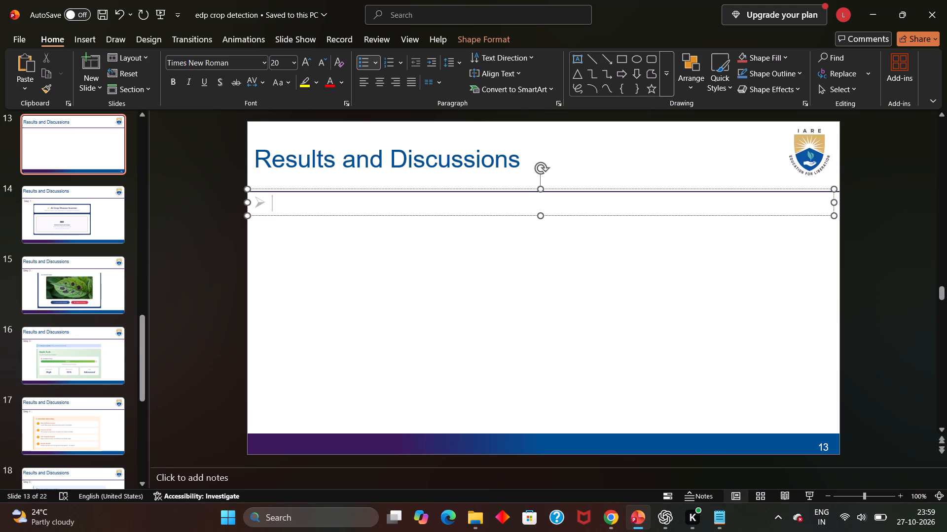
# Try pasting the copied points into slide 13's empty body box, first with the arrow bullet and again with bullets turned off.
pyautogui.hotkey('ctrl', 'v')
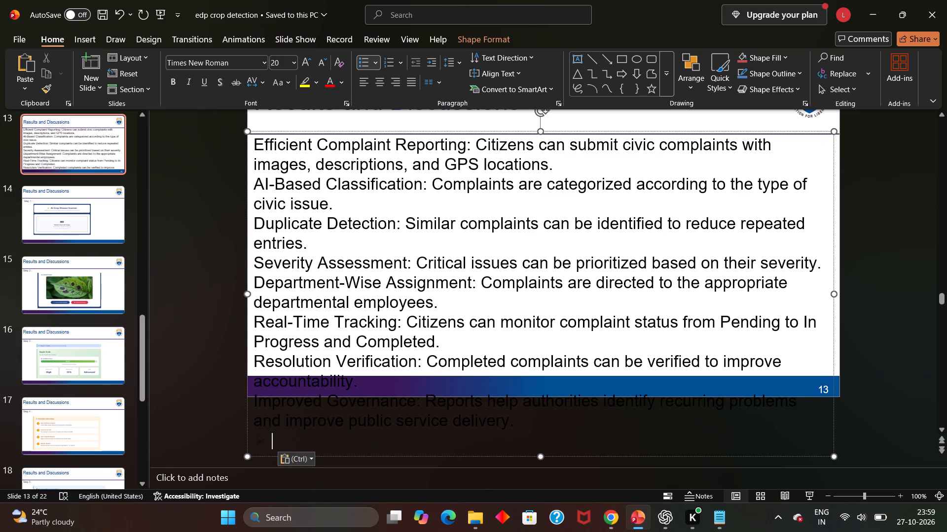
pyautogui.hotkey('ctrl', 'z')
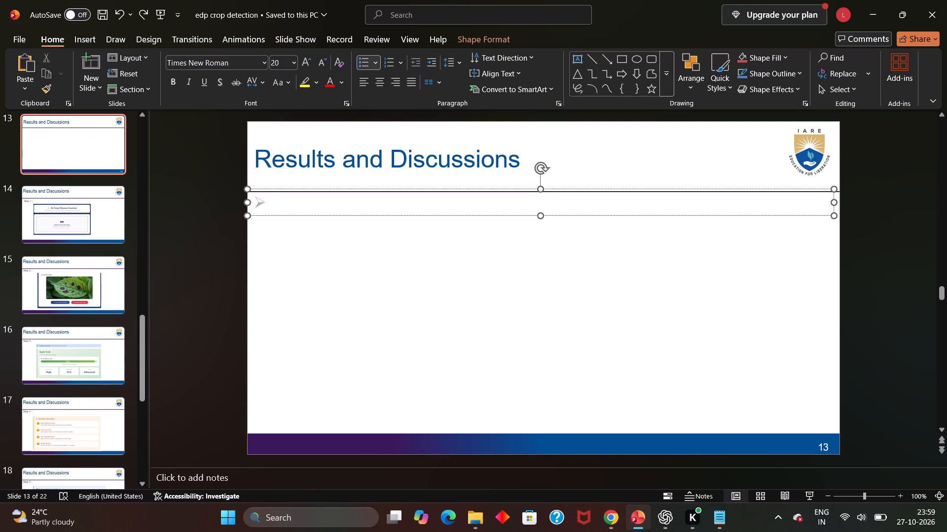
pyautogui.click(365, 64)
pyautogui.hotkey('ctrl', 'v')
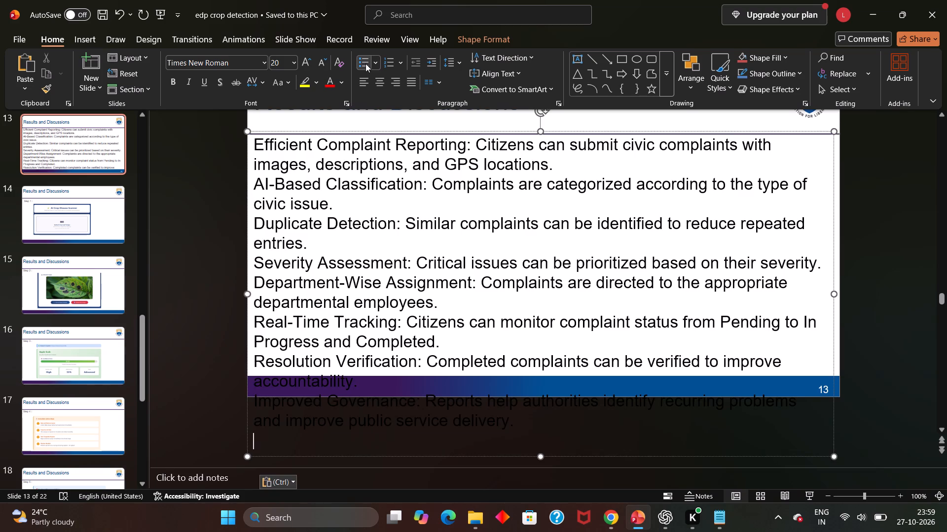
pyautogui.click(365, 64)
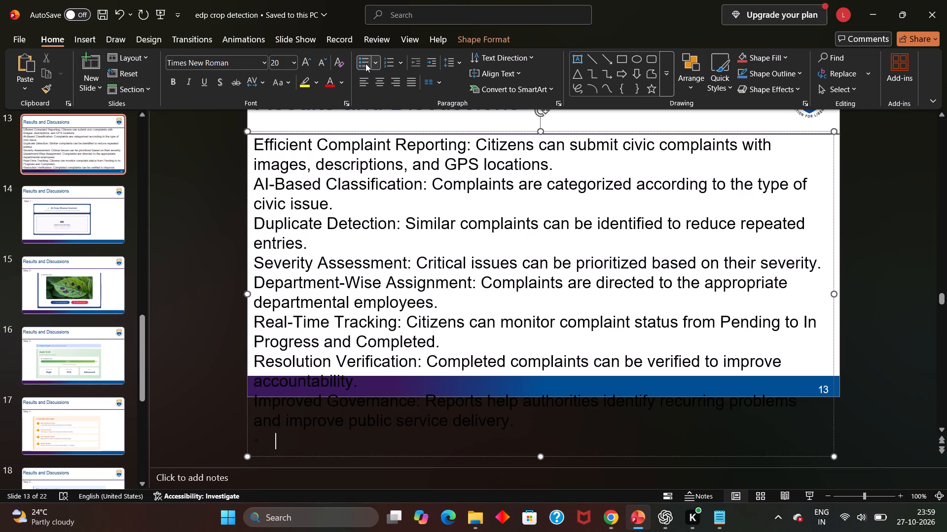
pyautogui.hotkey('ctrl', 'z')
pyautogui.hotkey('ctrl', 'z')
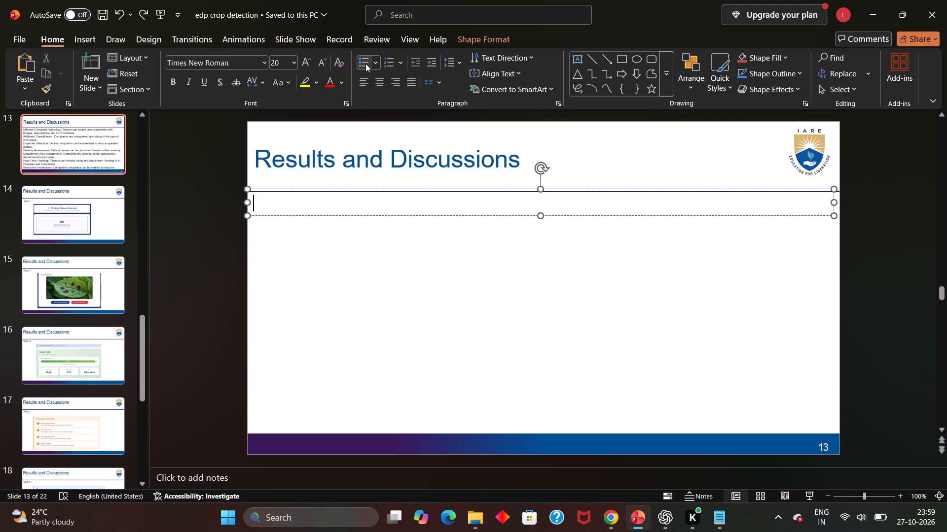
# Turn on round bullets in slide 13's empty body box and paste the copied results and discussion points.
pyautogui.click(365, 64)
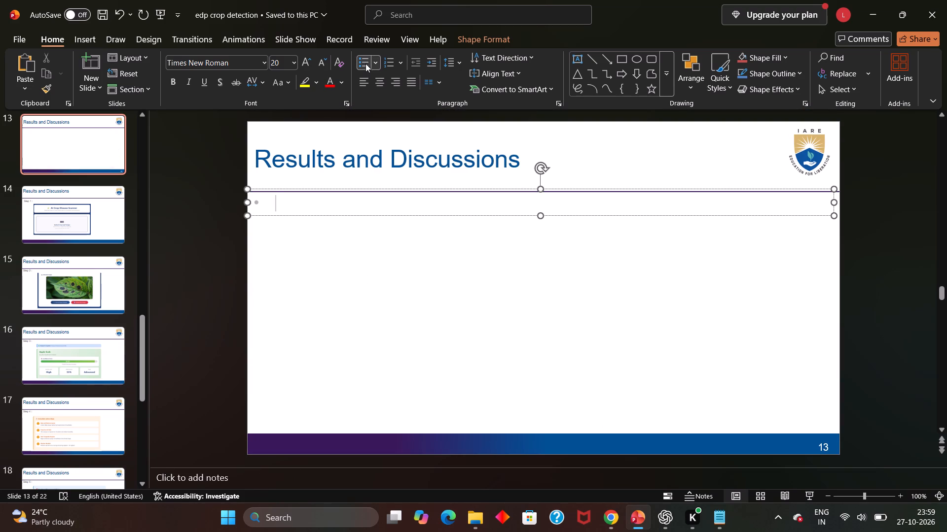
pyautogui.hotkey('ctrl', 'v')
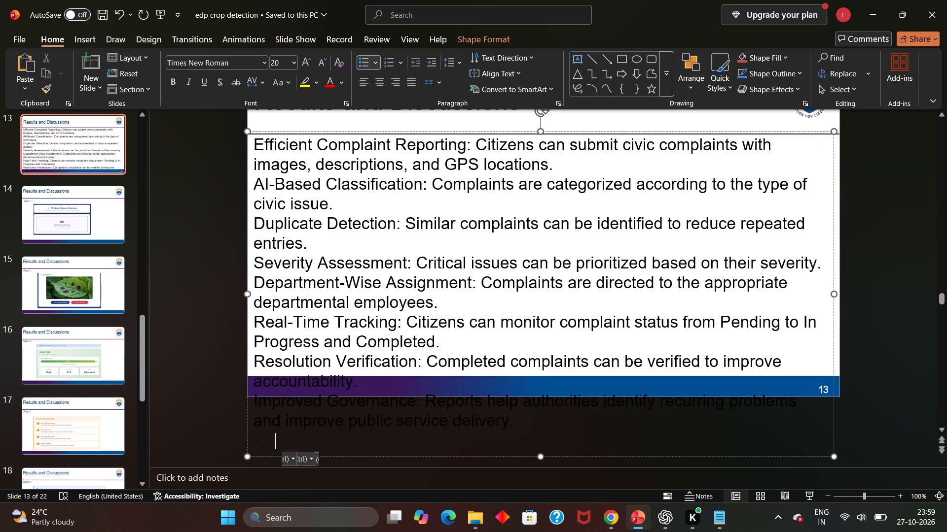
pyautogui.scroll(-2, 470, 181)
pyautogui.scroll(2, 470, 172)
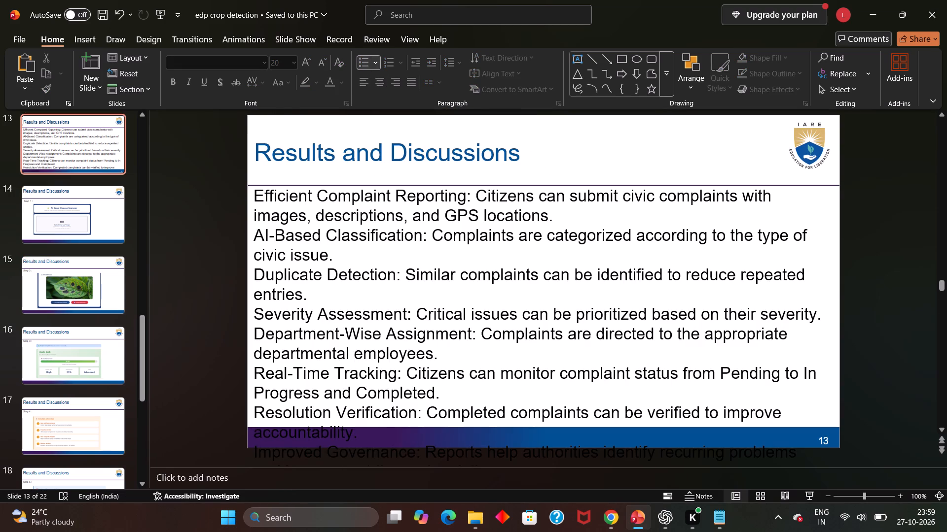
# Set the font size of all the pasted points on slide 13 to 18.
pyautogui.click(452, 394)
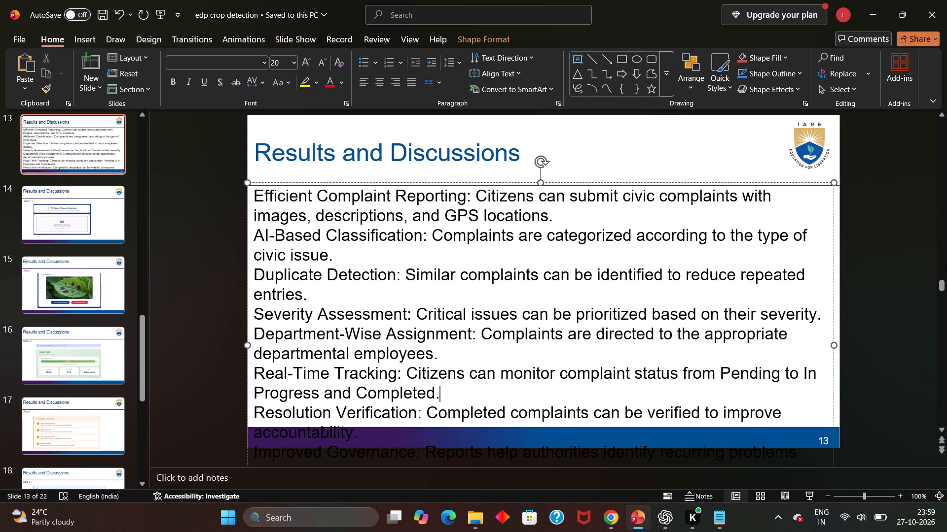
pyautogui.hotkey('ctrl', 'shift', 'Down')
pyautogui.hotkey('ctrl', 'shift', 'Down')
pyautogui.hotkey('ctrl', 'shift', 'Down')
pyautogui.hotkey('ctrl', 'shift', 'Down')
pyautogui.hotkey('ctrl', 'shift', 'Down')
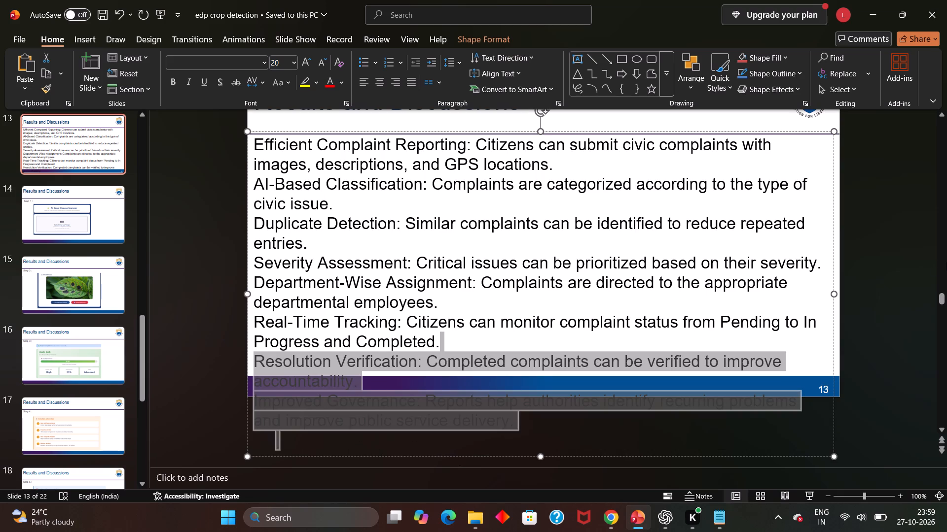
pyautogui.click(946, 262)
pyautogui.hotkey('ctrl', 'a')
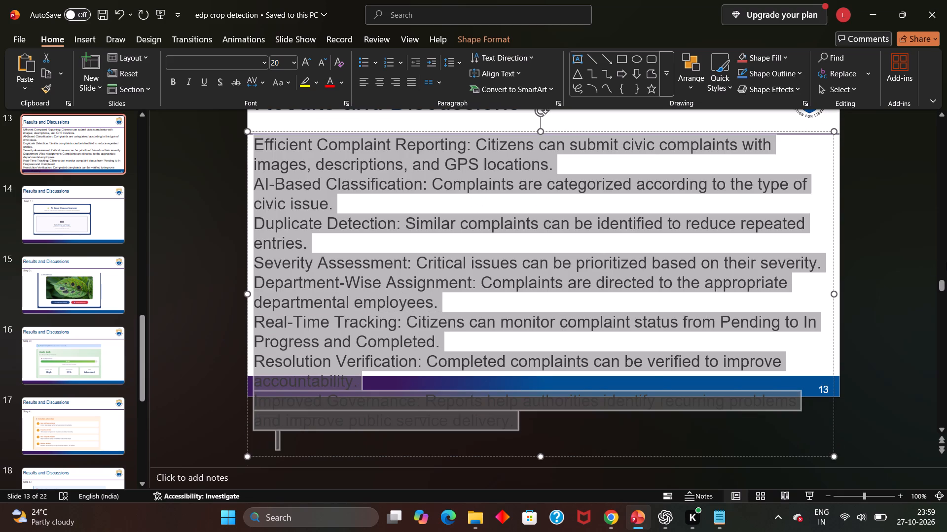
pyautogui.click(277, 56)
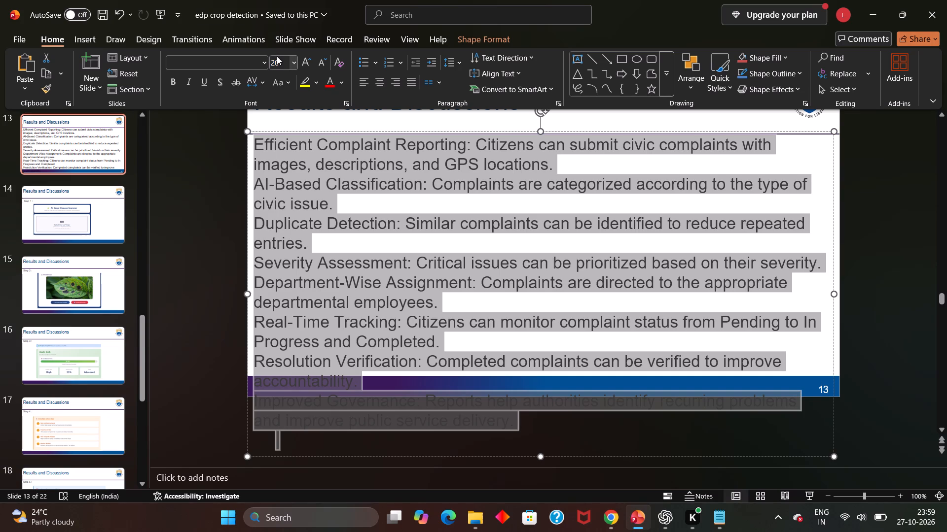
pyautogui.click(279, 61)
pyautogui.write('18')
pyautogui.press('Return')
pyautogui.click(219, 183)
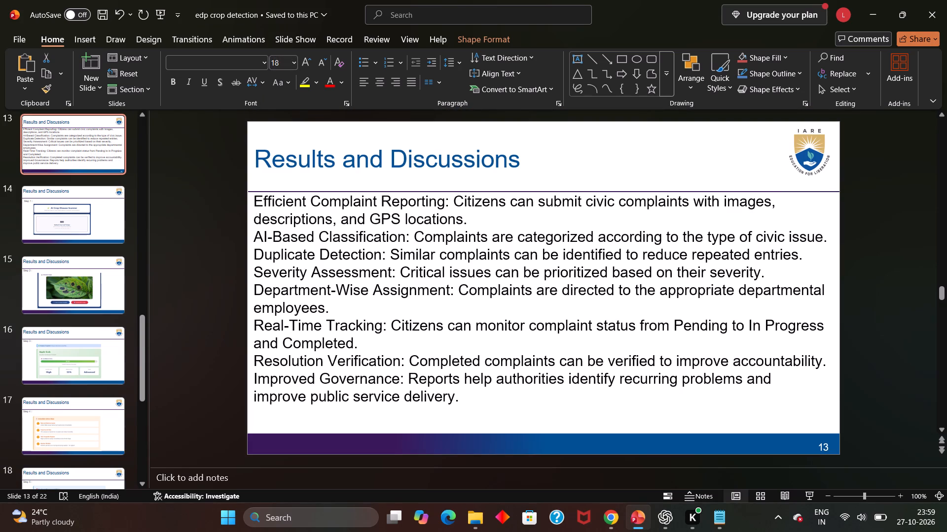
# Apply round bullets to all the results and discussion points on slide 13.
pyautogui.click(471, 392)
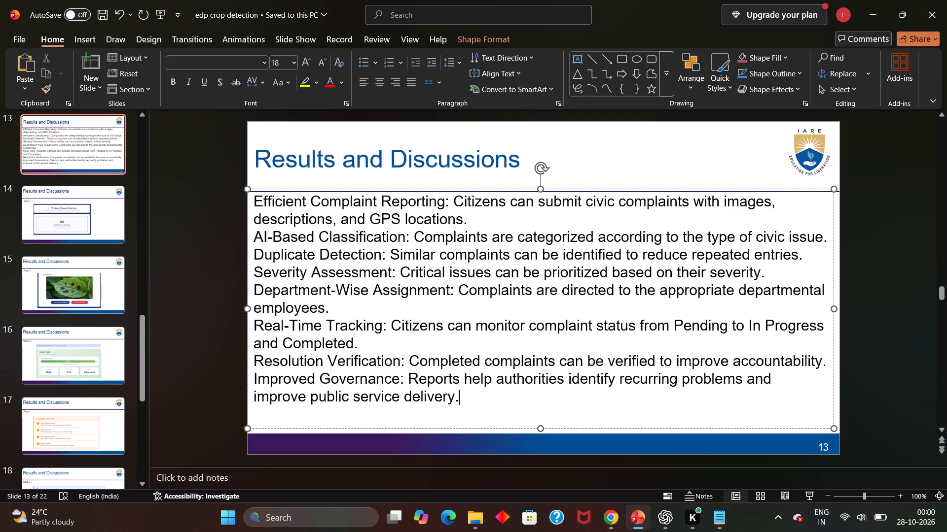
pyautogui.hotkey('ctrl', 'a')
pyautogui.click(359, 67)
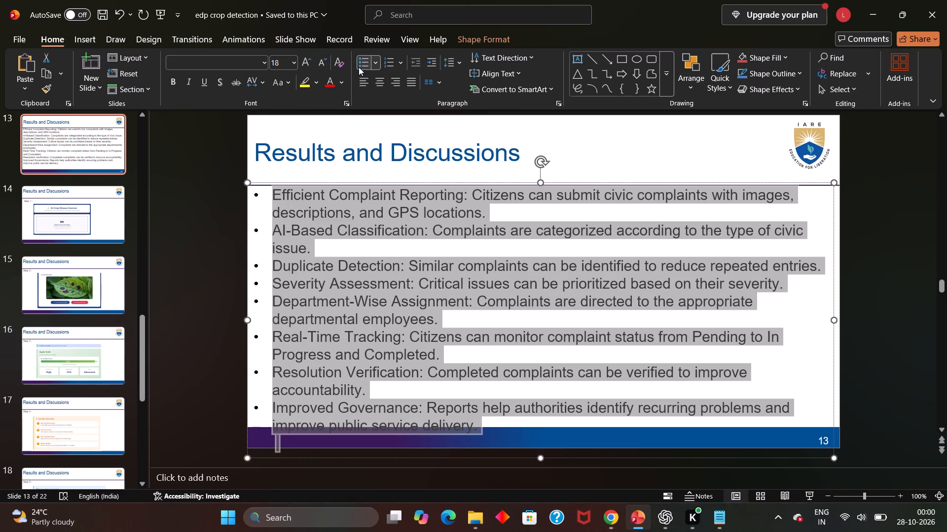
pyautogui.click(323, 263)
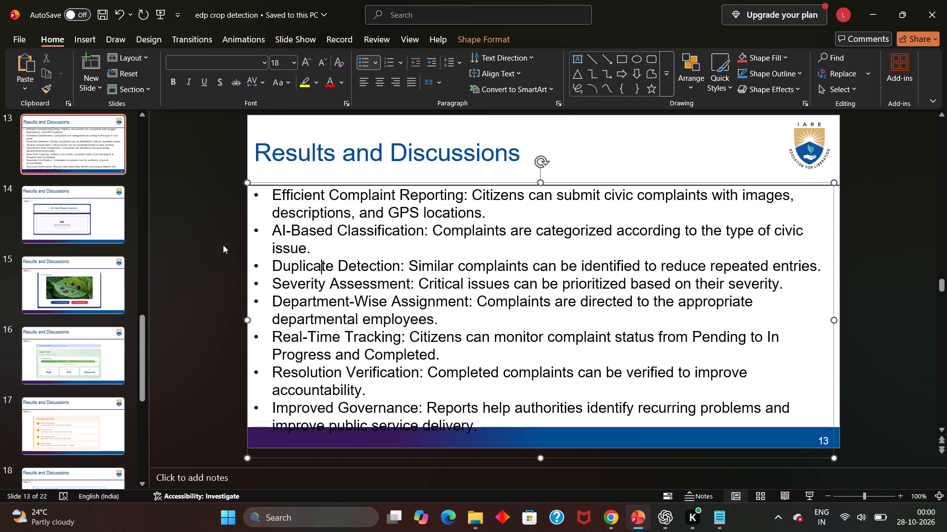
# Set the font size of all the bulleted points on slide 13 to 17.
pyautogui.click(387, 294)
pyautogui.hotkey('ctrl', 'a')
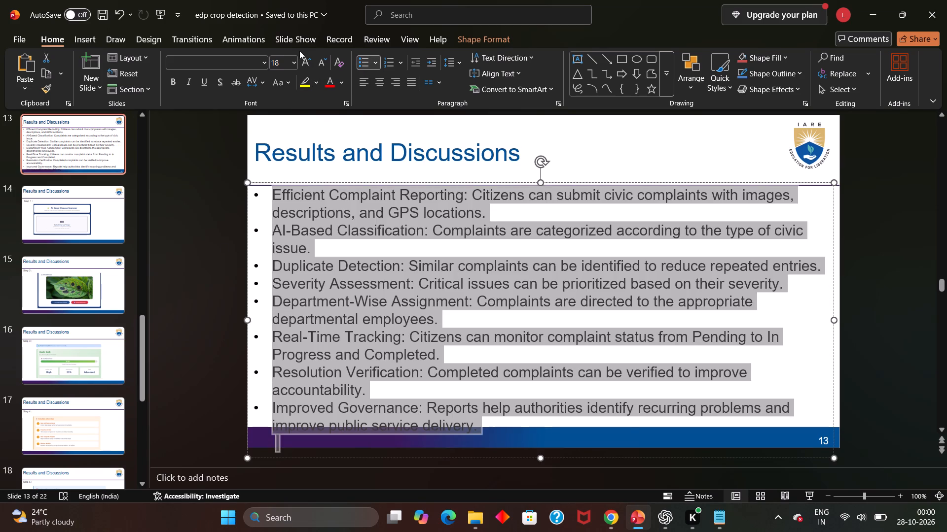
pyautogui.click(286, 63)
pyautogui.write('17')
pyautogui.press('Return')
pyautogui.click(191, 130)
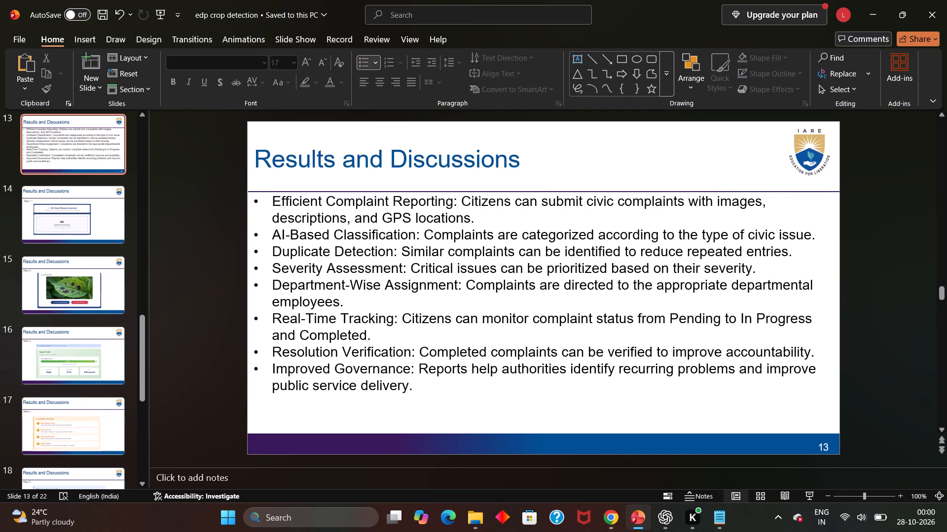
# Move slide 13's body text box slightly down so the points sit clear of the line under the title.
pyautogui.click(368, 267)
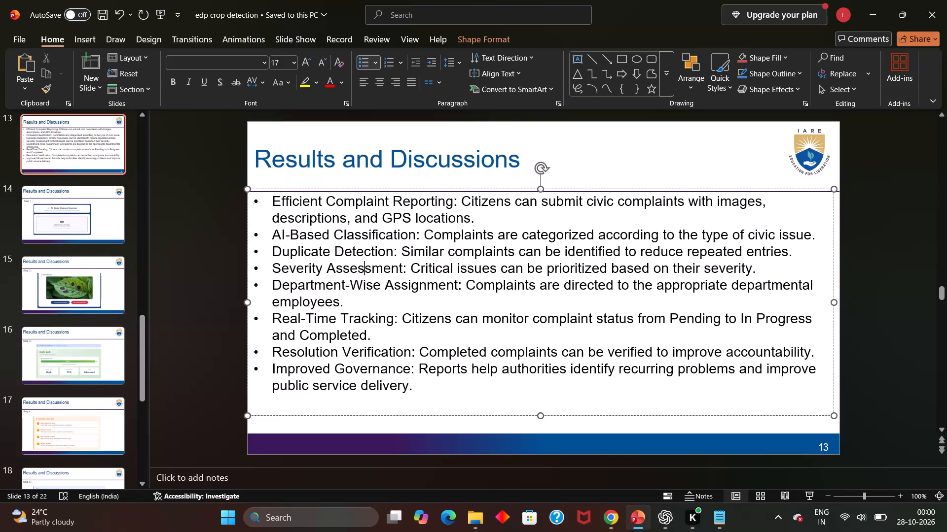
pyautogui.moveTo(568, 191); pyautogui.dragTo(567, 196)
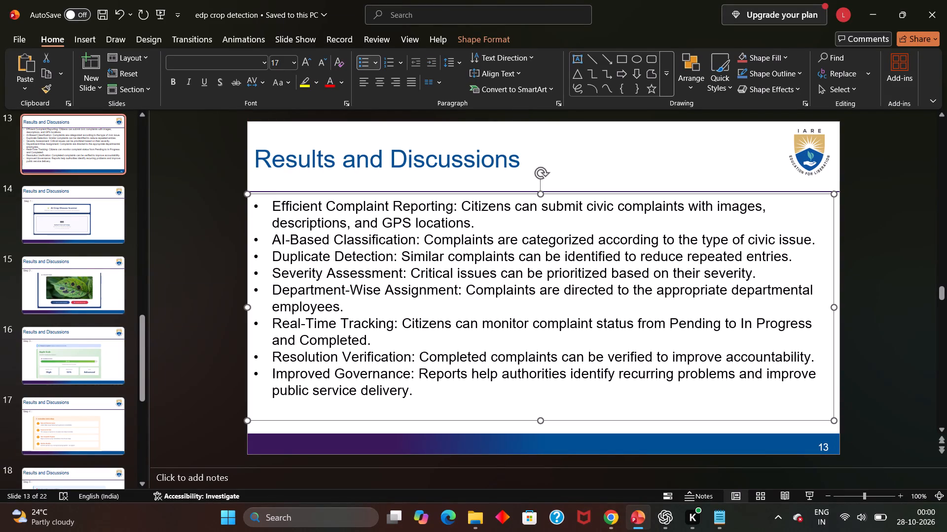
pyautogui.moveTo(567, 196); pyautogui.dragTo(569, 202)
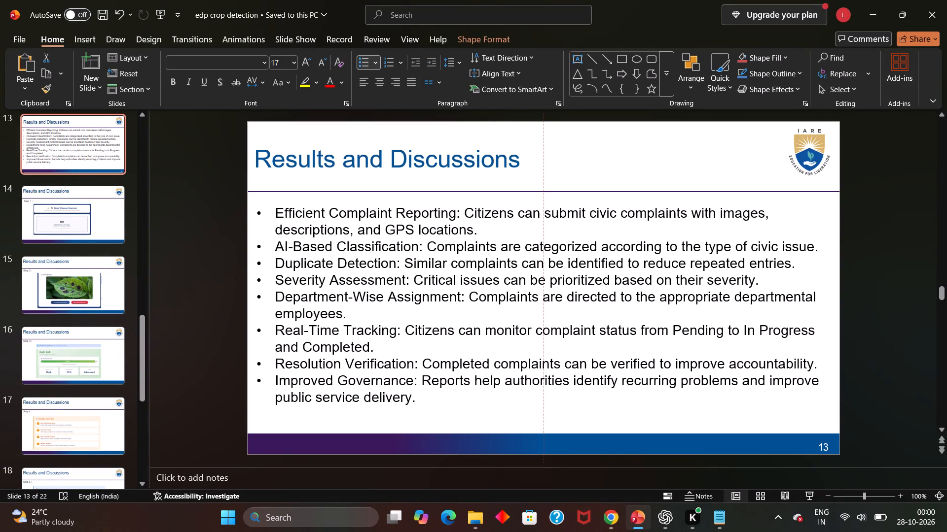
pyautogui.moveTo(569, 202); pyautogui.dragTo(569, 200)
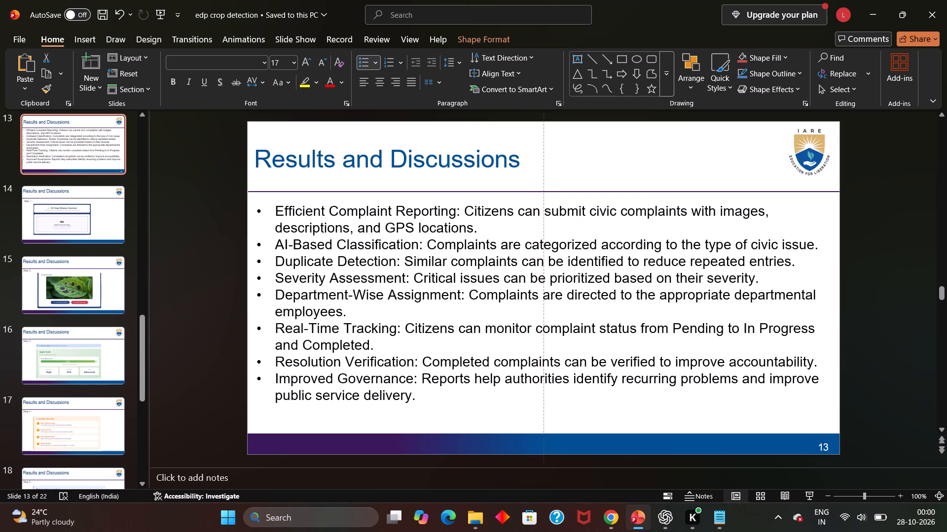
# Delete the six crop-disease "Results and Discussions" slides after slide 13, from Step 1 to Step 6.
pyautogui.scroll(-2, 93, 266)
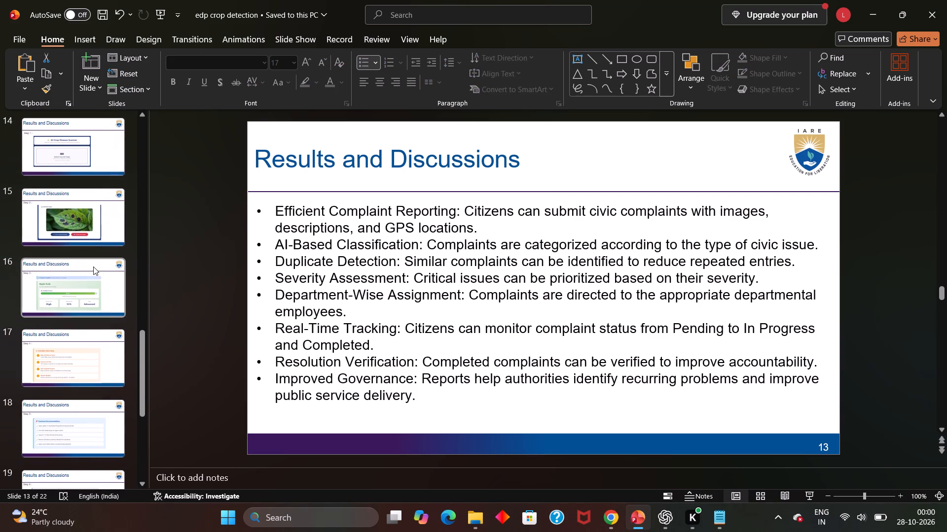
pyautogui.click(94, 163)
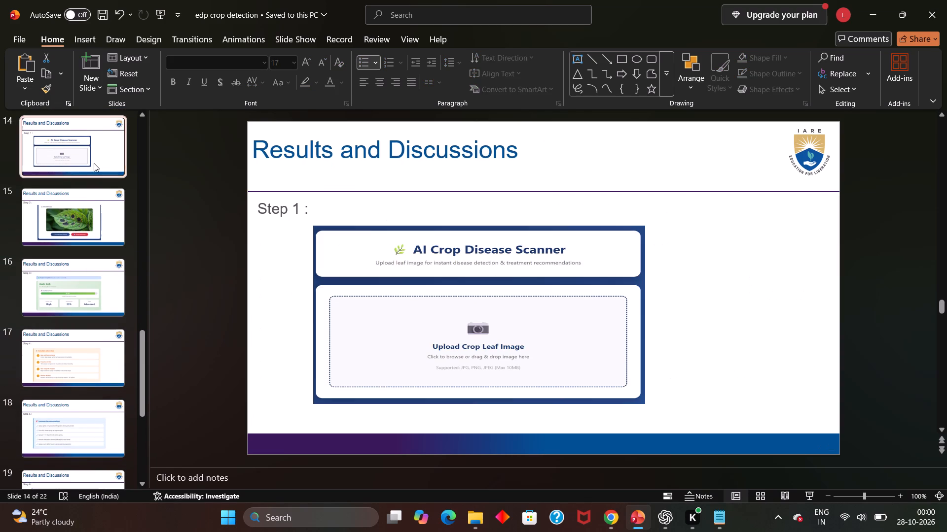
pyautogui.scroll(2, 94, 163)
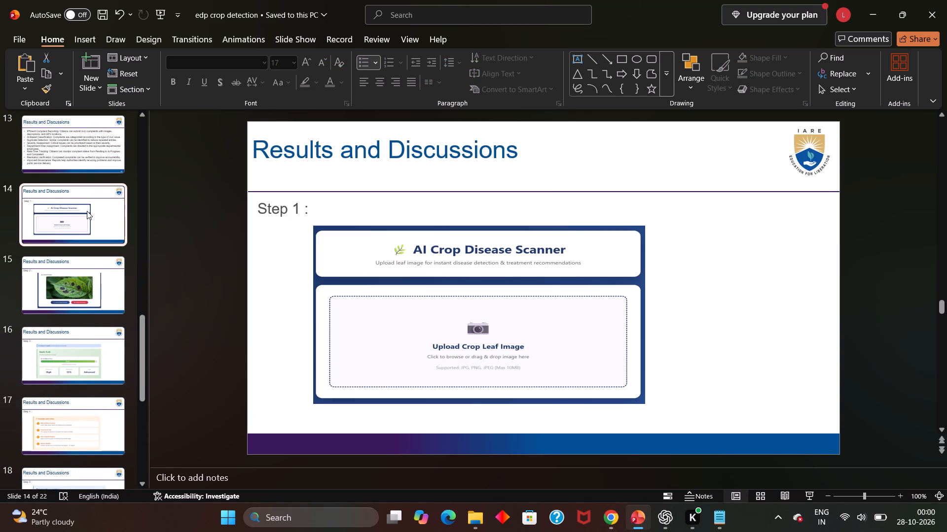
pyautogui.press('Delete')
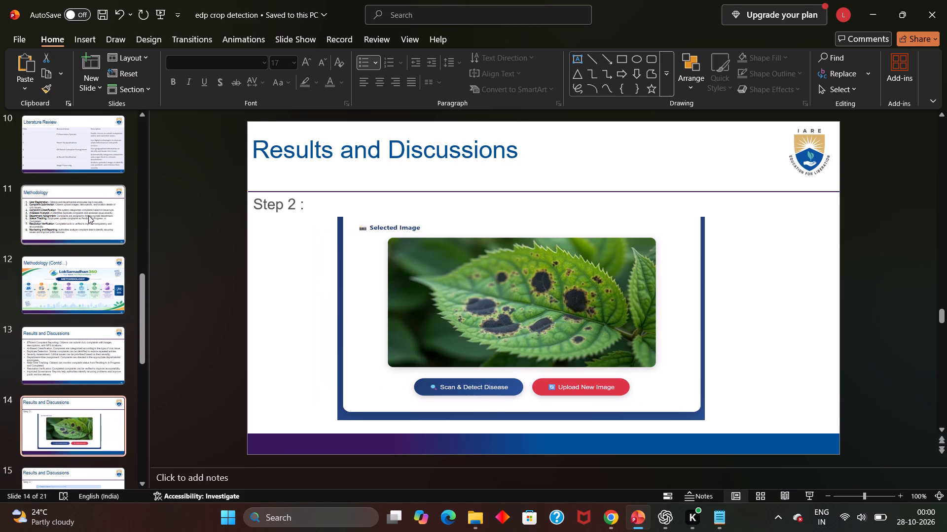
pyautogui.click(71, 423)
pyautogui.press('Delete')
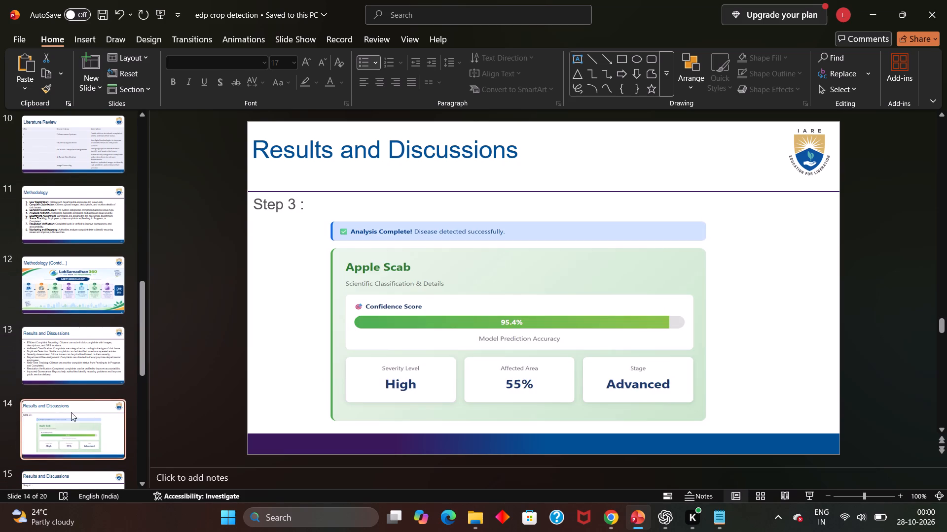
pyautogui.click(71, 406)
pyautogui.press('Delete')
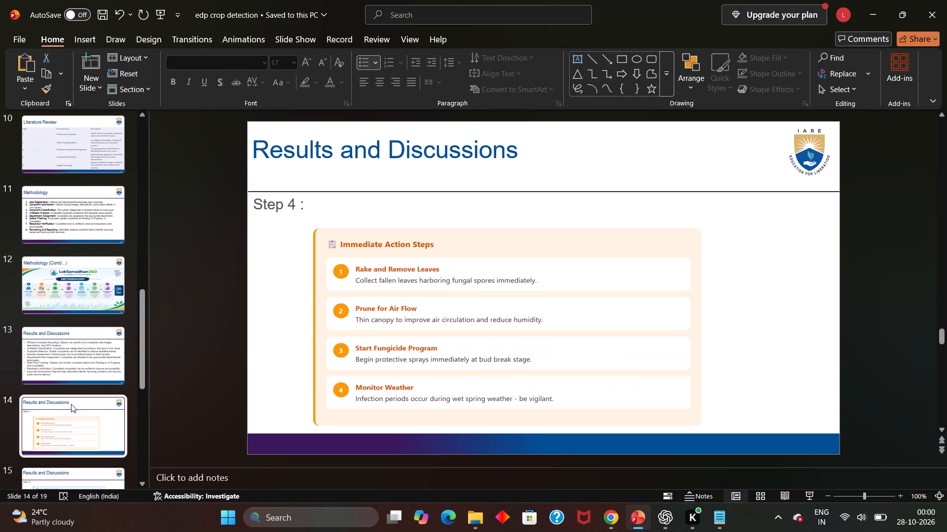
pyautogui.click(71, 409)
pyautogui.press('Delete')
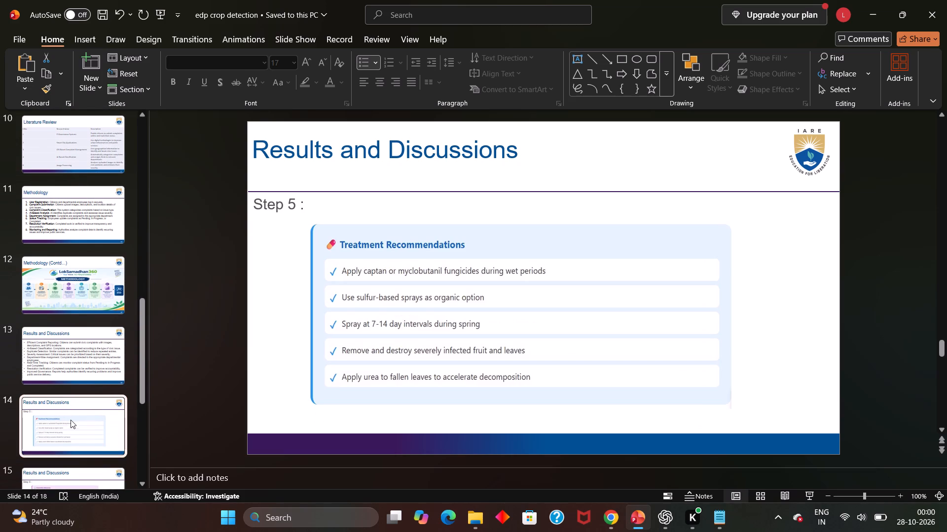
pyautogui.click(71, 421)
pyautogui.press('Delete')
pyautogui.click(71, 421)
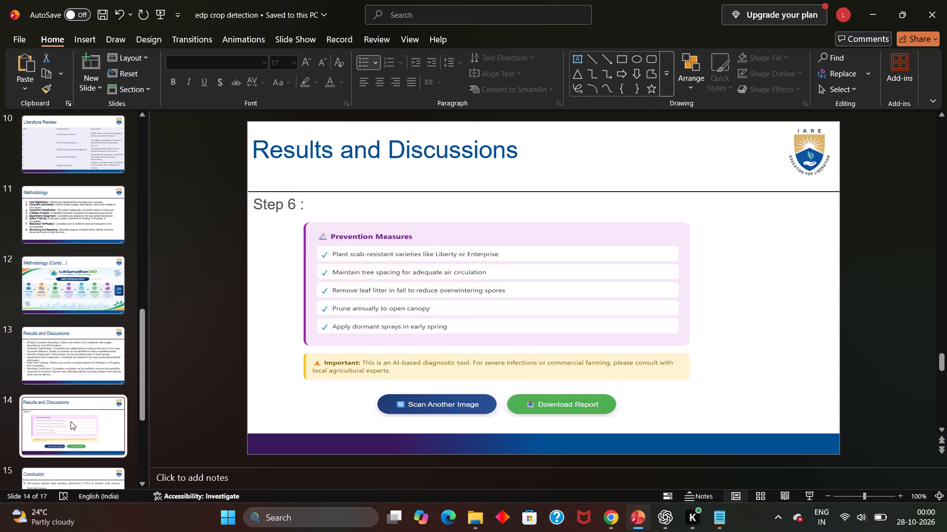
pyautogui.press('Delete')
pyautogui.scroll(-1, 192, 374)
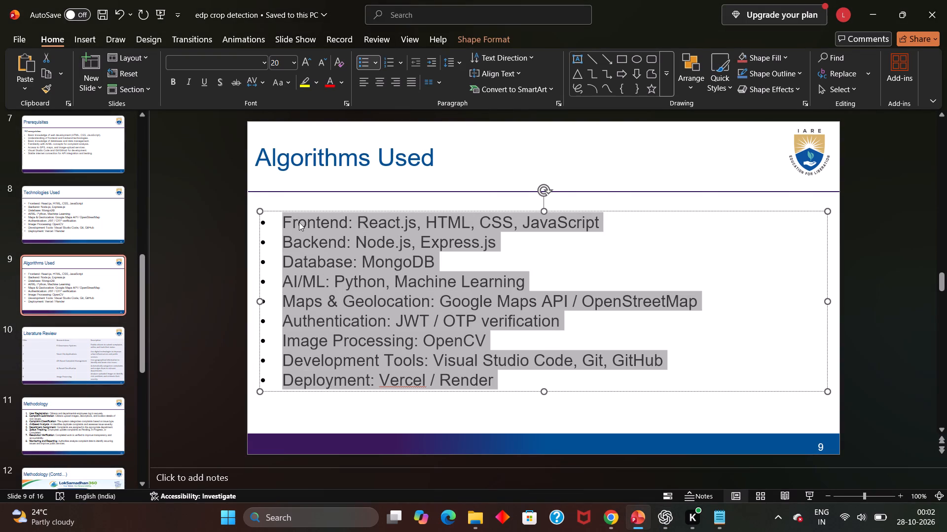
pyautogui.hotkey('ctrl', 'v')
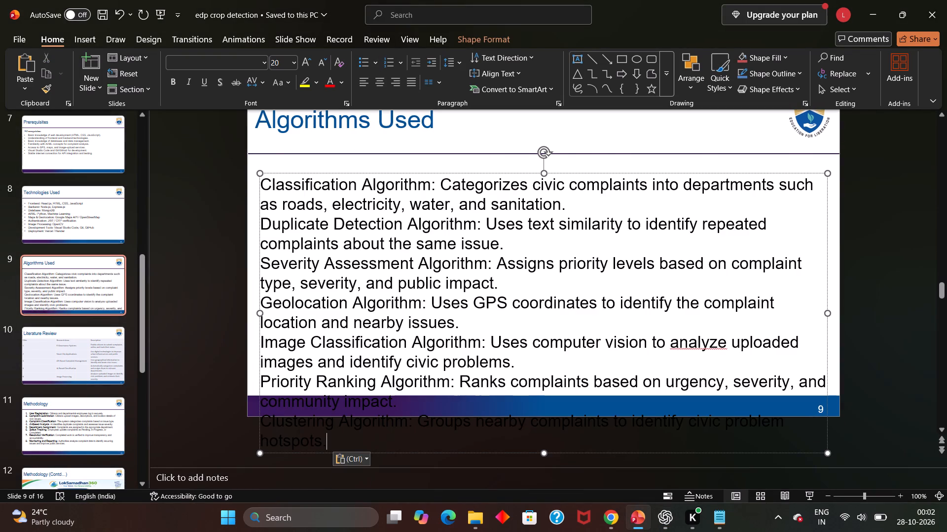
# Set the font size of all the body text on the Algorithms Used slide to 17.
pyautogui.click(279, 63)
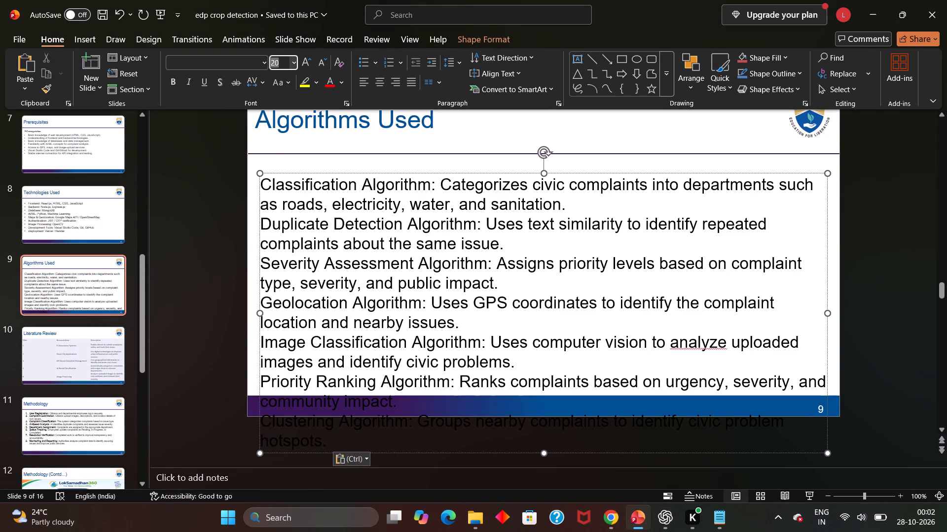
pyautogui.write('17')
pyautogui.press('Return')
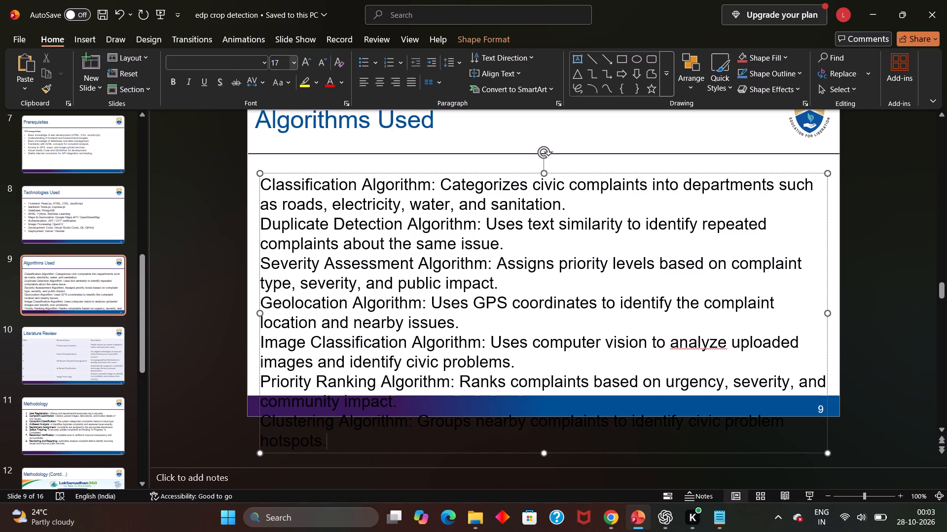
pyautogui.hotkey('ctrl', 'a')
pyautogui.click(279, 63)
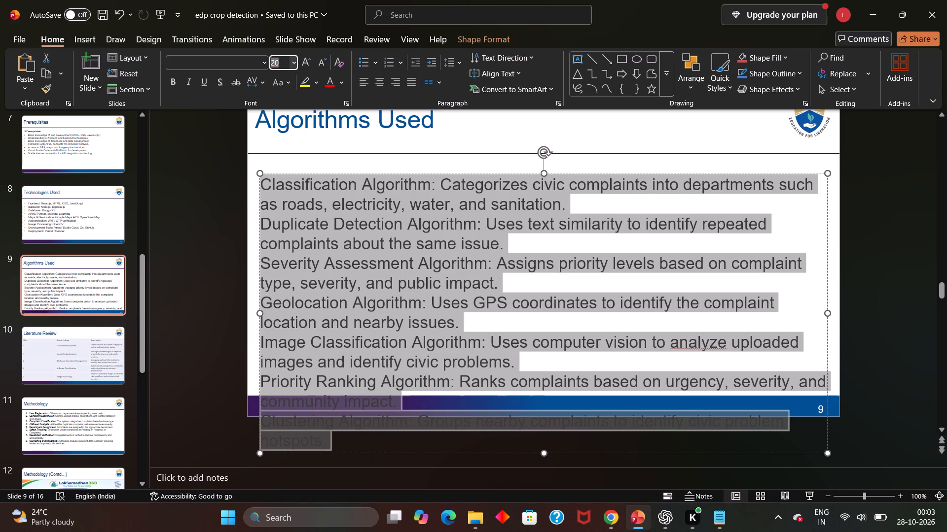
pyautogui.write('17')
pyautogui.press('Return')
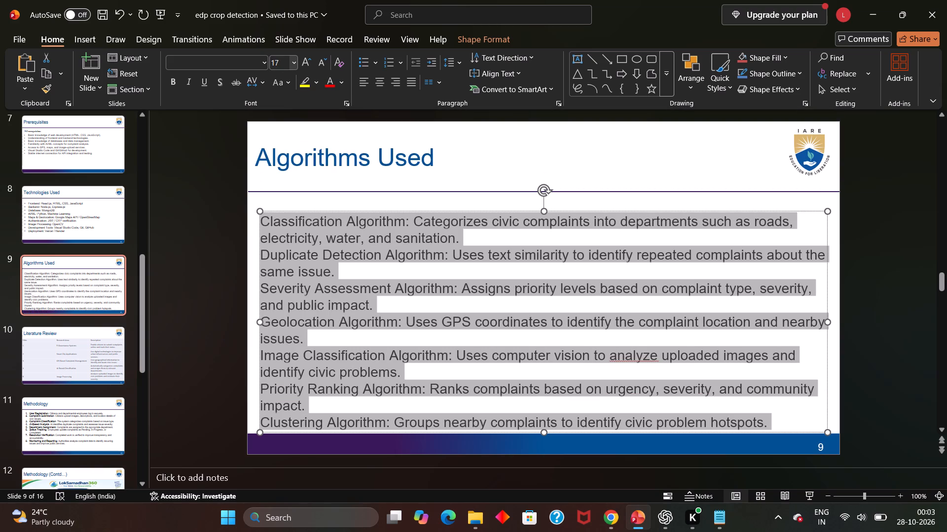
pyautogui.click(476, 275)
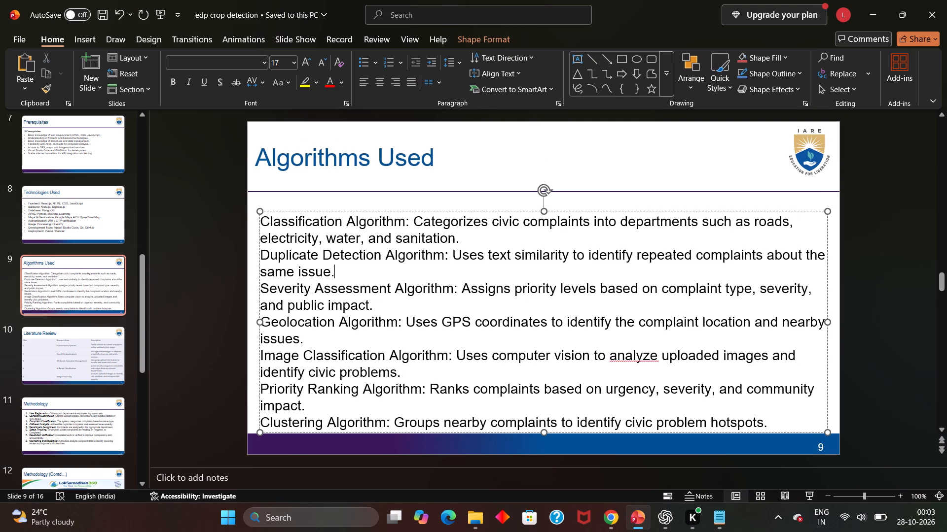
# Move the body text box on the Algorithms Used slide slightly upward, closer to the line under the title.
pyautogui.moveTo(520, 212); pyautogui.dragTo(519, 199)
# Apply round bullets to all seven algorithm points on the Algorithms Used slide.
pyautogui.click(423, 211)
pyautogui.hotkey('ctrl', 'a')
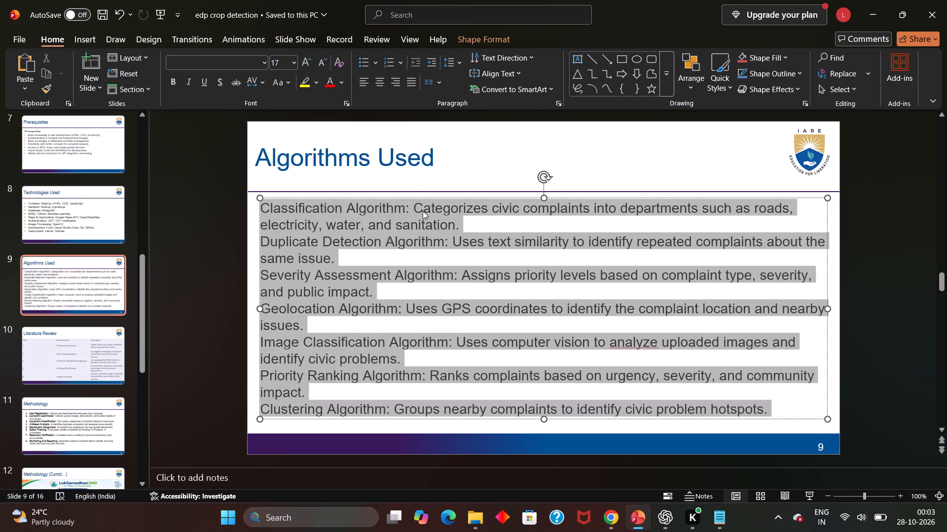
pyautogui.click(359, 64)
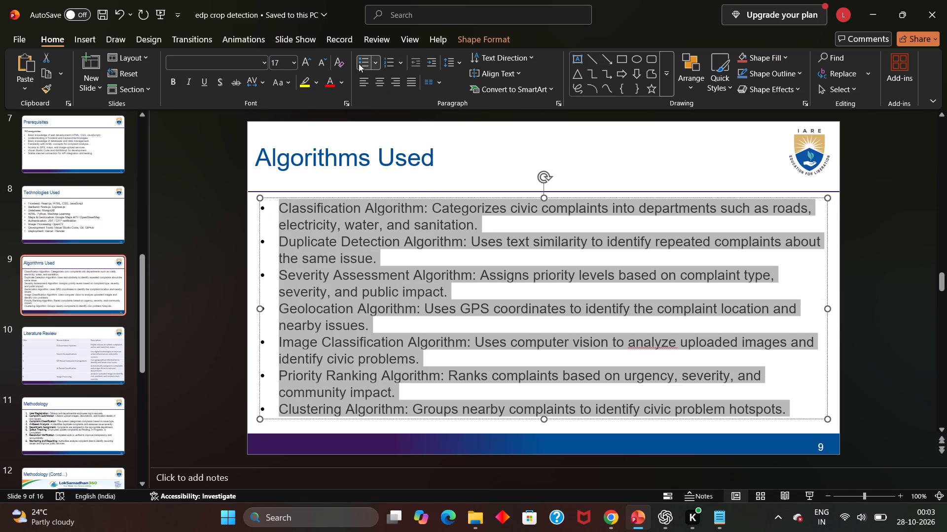
# Bold the labels "Classification Algorithm" and "Duplicate Detection Algorithm" in the first two bullets of the Algorithms Used slide.
pyautogui.click(238, 188)
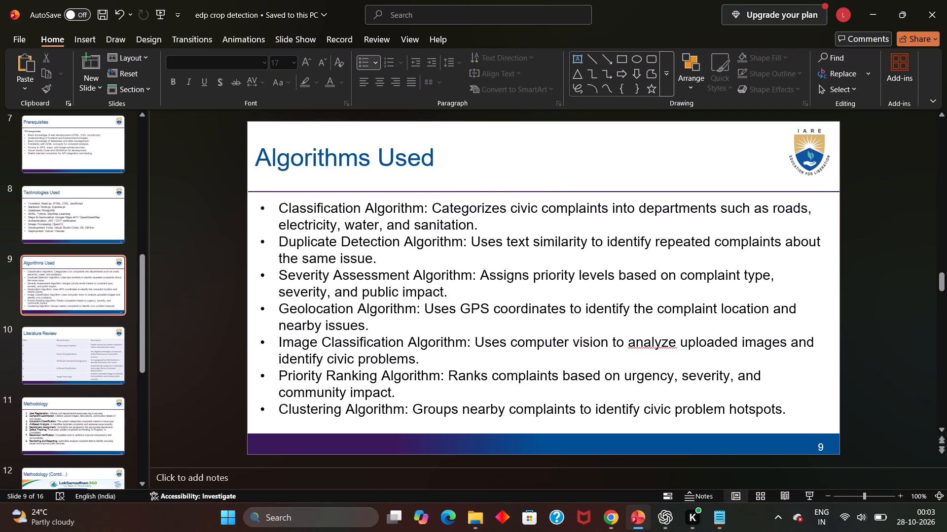
pyautogui.moveTo(422, 206); pyautogui.dragTo(264, 203)
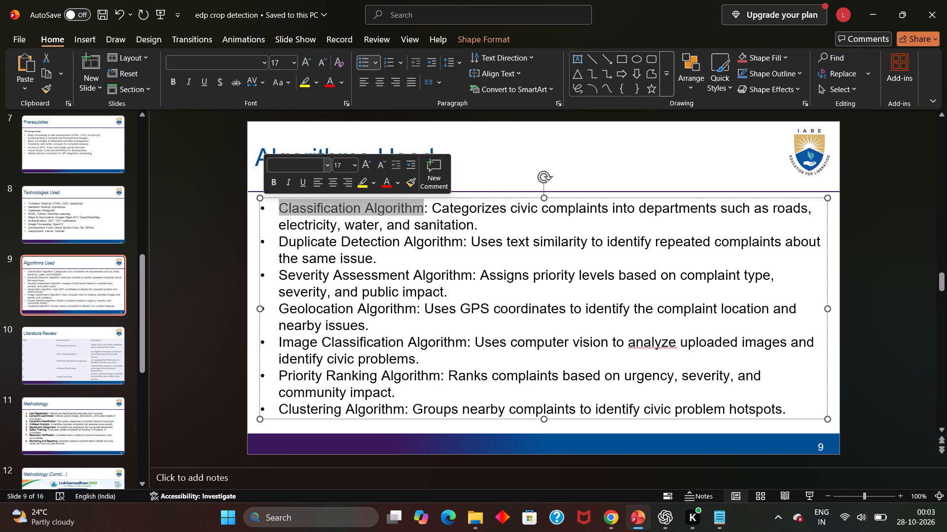
pyautogui.hotkey('ctrl', 'b')
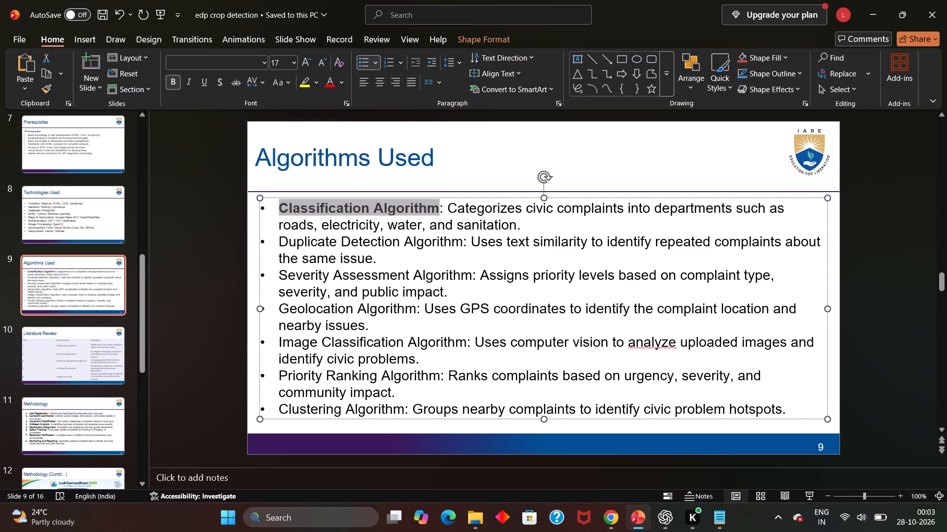
pyautogui.moveTo(463, 241); pyautogui.dragTo(453, 241)
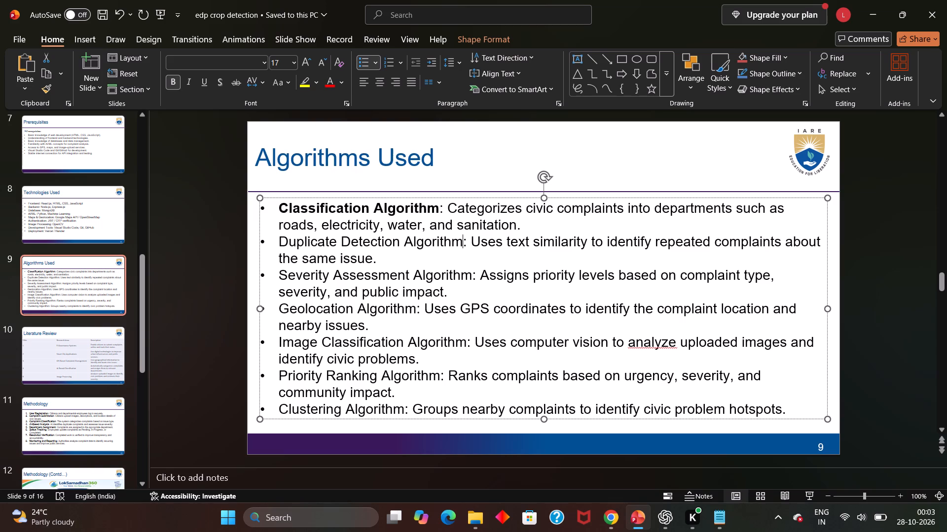
pyautogui.moveTo(453, 241); pyautogui.dragTo(293, 234)
pyautogui.hotkey('ctrl', 'b')
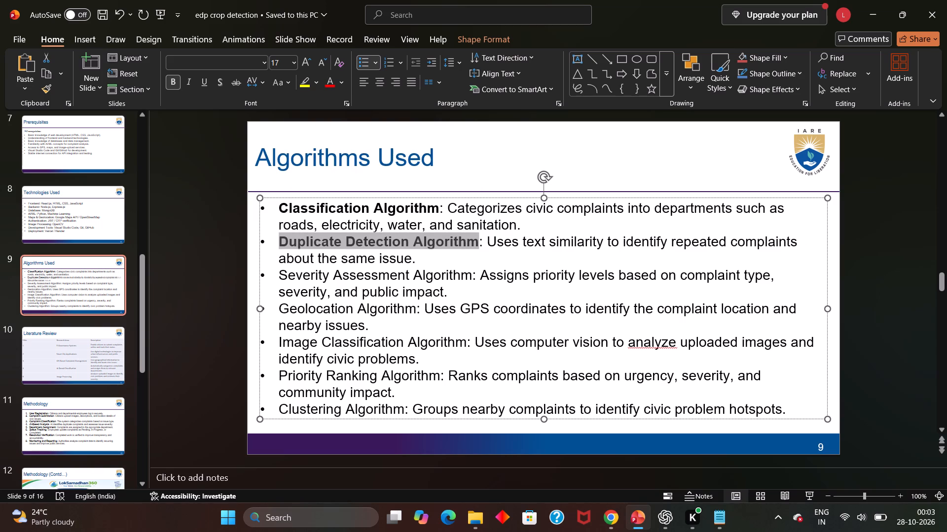
# Bold the label "Severity Assessment Algorithm:" in the third bullet of the Algorithms Used slide.
pyautogui.press('Down')
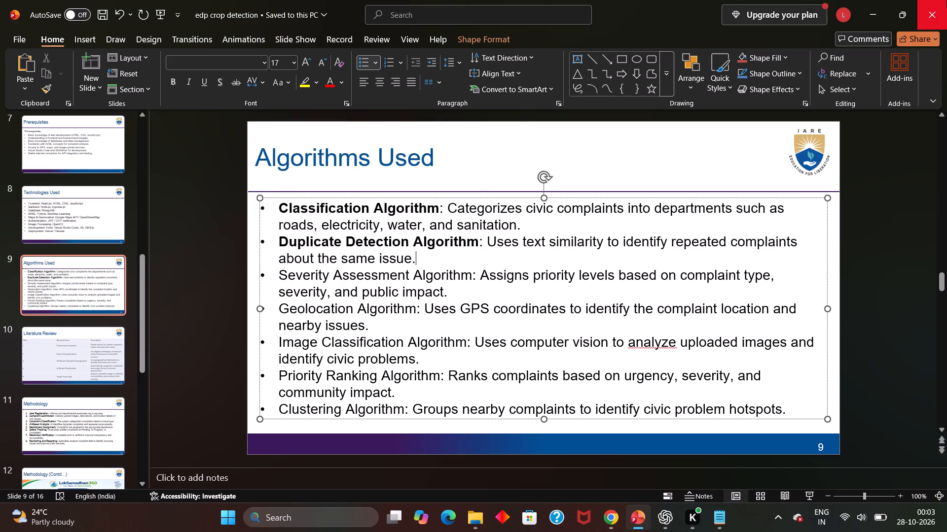
pyautogui.press('Down')
pyautogui.press('Left')
pyautogui.hotkey('ctrl', 'shift', 'Left')
pyautogui.hotkey('ctrl', 'shift', 'Left')
pyautogui.hotkey('ctrl', 'shift', 'Left')
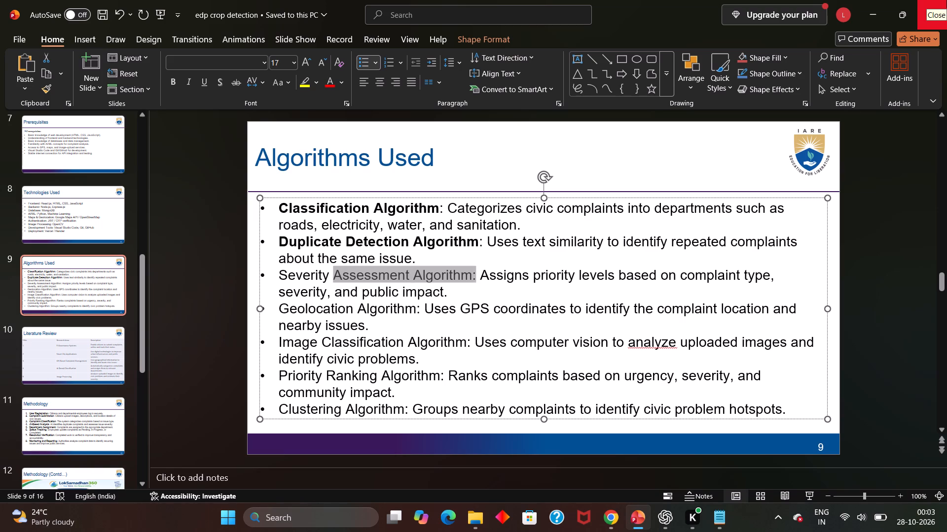
pyautogui.hotkey('ctrl', 'shift', 'Left')
pyautogui.hotkey('ctrl', 'b')
# Bold the label "Geolocation Algorithm:" in the fourth bullet of the Algorithms Used slide.
pyautogui.press('Down')
pyautogui.press('Down')
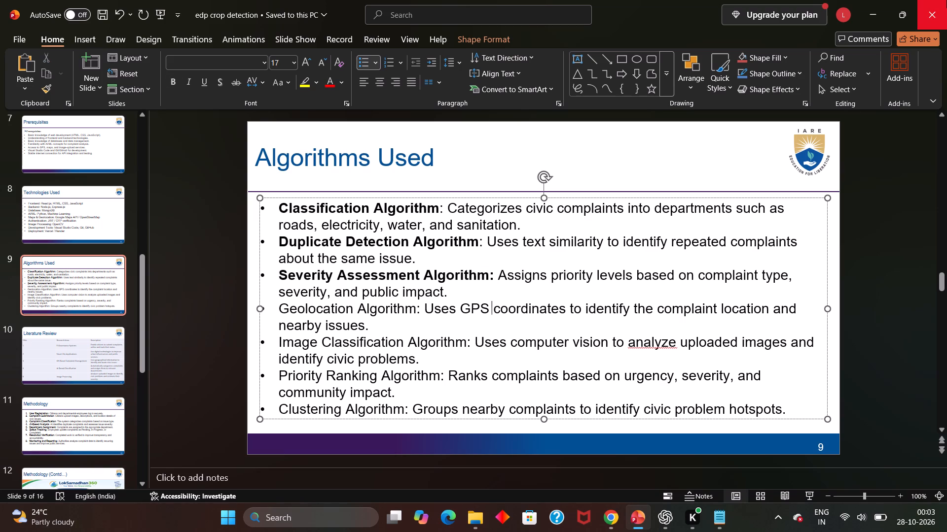
pyautogui.press('Left')
pyautogui.press('Left')
pyautogui.press('Left')
pyautogui.press('Left')
pyautogui.press('Left')
pyautogui.press('Left')
pyautogui.press('Left')
pyautogui.press('Left')
pyautogui.press('Left')
pyautogui.press('Left')
pyautogui.hotkey('ctrl', 'shift', 'Left')
pyautogui.hotkey('ctrl', 'shift', 'Left')
pyautogui.hotkey('ctrl', 'shift', 'Left')
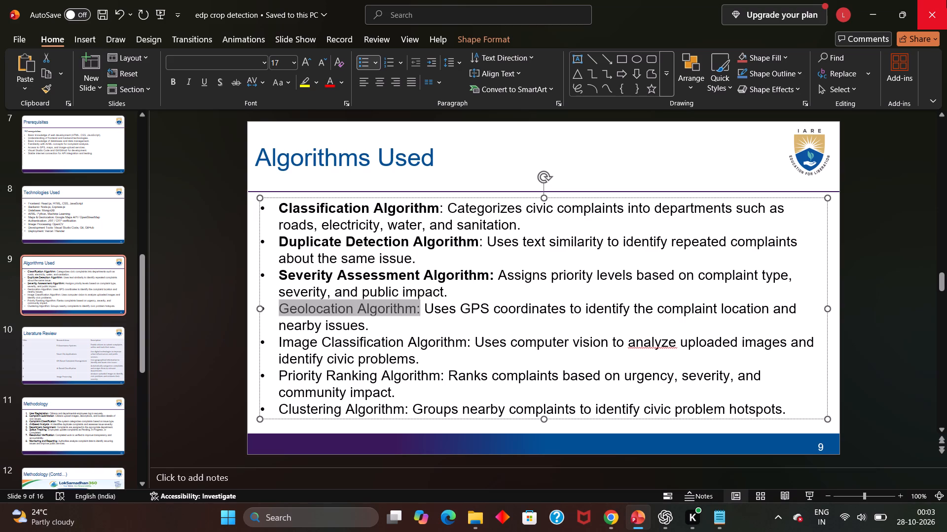
pyautogui.hotkey('ctrl', 'b')
# Bold the label "Image Classification Algorithm:" in the fifth bullet of the Algorithms Used slide.
pyautogui.press('Down')
pyautogui.press('Down')
pyautogui.press('Down')
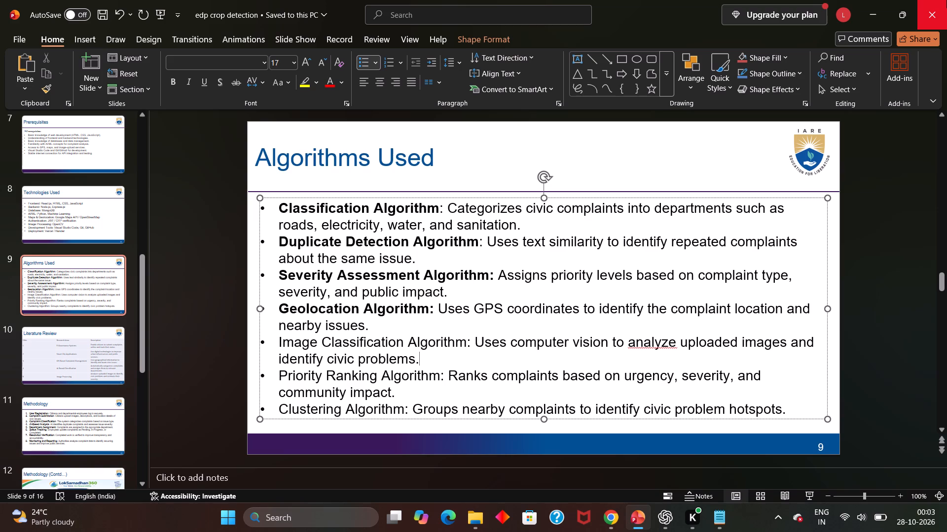
pyautogui.press('Up')
pyautogui.press('Right')
pyautogui.press('Right')
pyautogui.press('Right')
pyautogui.press('Right')
pyautogui.press('Right')
pyautogui.press('Right')
pyautogui.hotkey('ctrl', 'shift', 'Left')
pyautogui.hotkey('ctrl', 'shift', 'Left')
pyautogui.hotkey('ctrl', 'shift', 'Left')
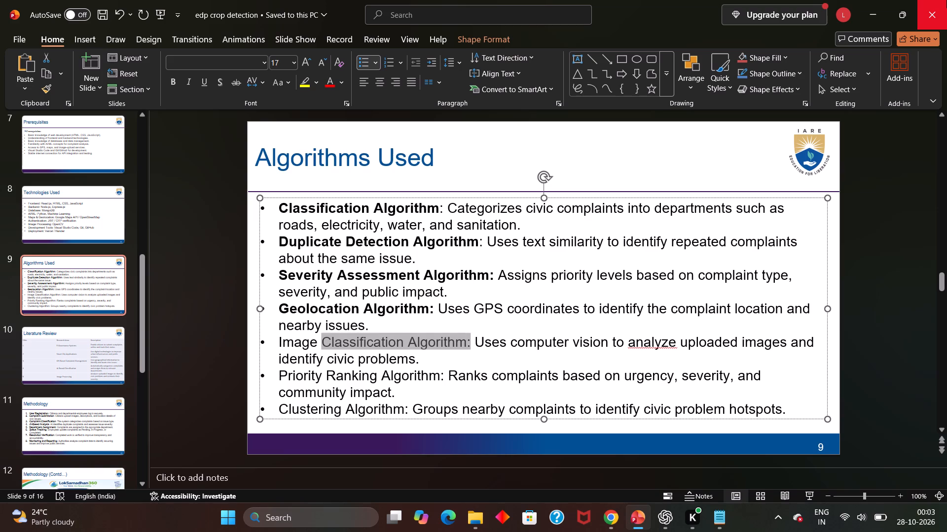
pyautogui.hotkey('ctrl', 'shift', 'Left')
pyautogui.hotkey('ctrl', 'b')
# Bold the label "Priority Ranking Algorithm:" in the sixth bullet of the Algorithms Used slide.
pyautogui.press('Down')
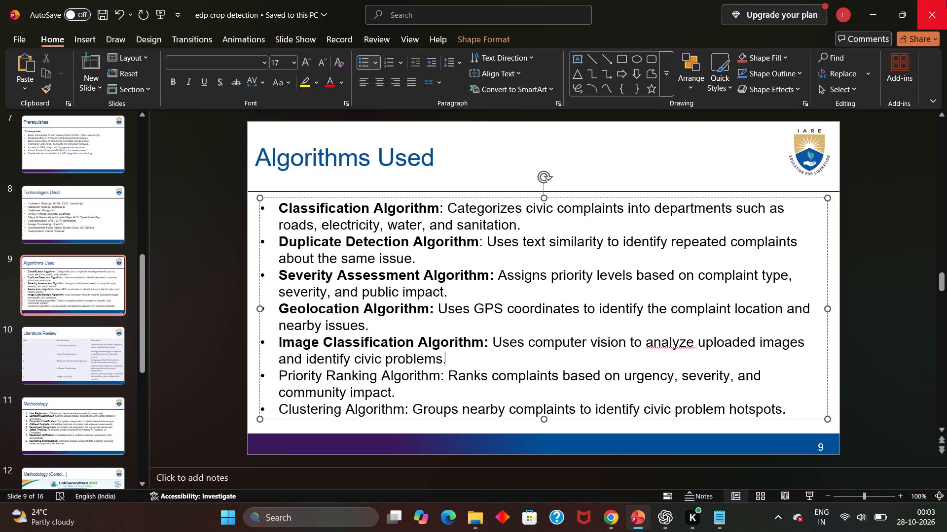
pyautogui.press('Down')
pyautogui.press('Left')
pyautogui.press('Left')
pyautogui.press('Left')
pyautogui.press('Left')
pyautogui.press('Left')
pyautogui.press('Left')
pyautogui.hotkey('ctrl', 'shift', 'Down')
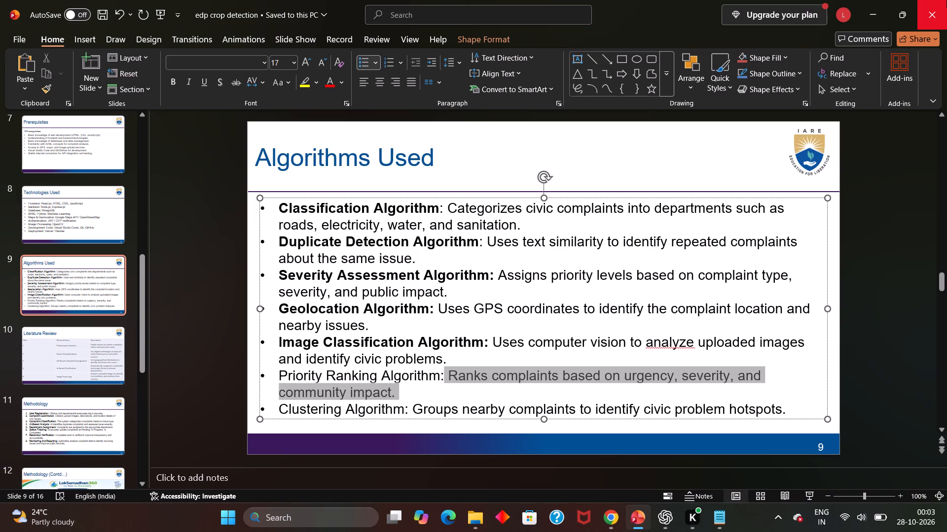
pyautogui.hotkey('ctrl', 'shift', 'Left')
pyautogui.hotkey('ctrl', 'shift', 'Up')
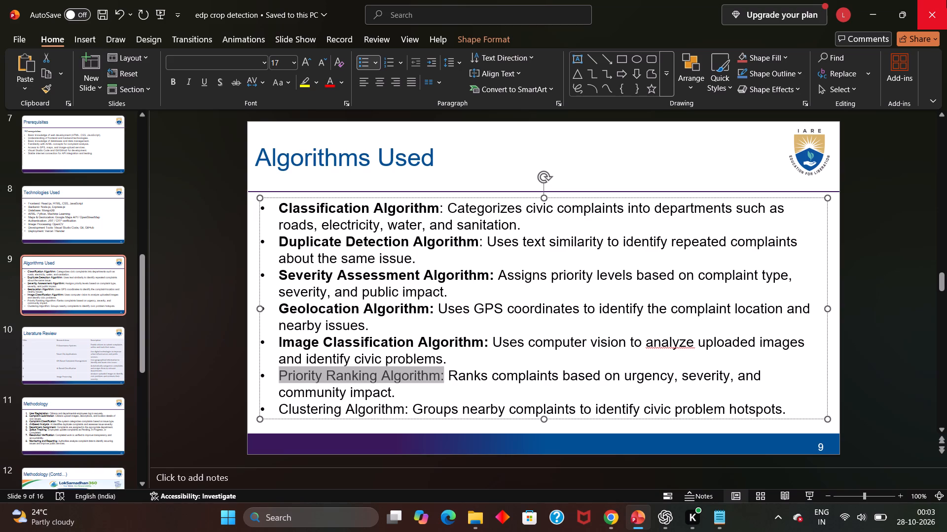
pyautogui.hotkey('ctrl', 'b')
# Bold the label "Clustering Algorithm:" in the last bullet of the Algorithms Used slide and deselect the text box.
pyautogui.press('Down')
pyautogui.press('Down')
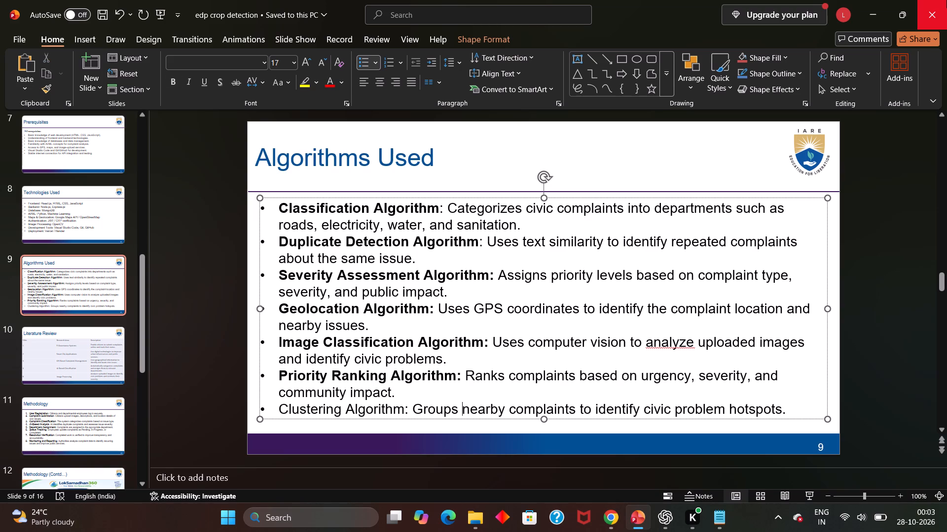
pyautogui.press('Left')
pyautogui.press('Left')
pyautogui.press('Left')
pyautogui.press('Left')
pyautogui.press('Left')
pyautogui.press('Left')
pyautogui.press('Left')
pyautogui.press('Left')
pyautogui.hotkey('ctrl', 'shift', 'Up')
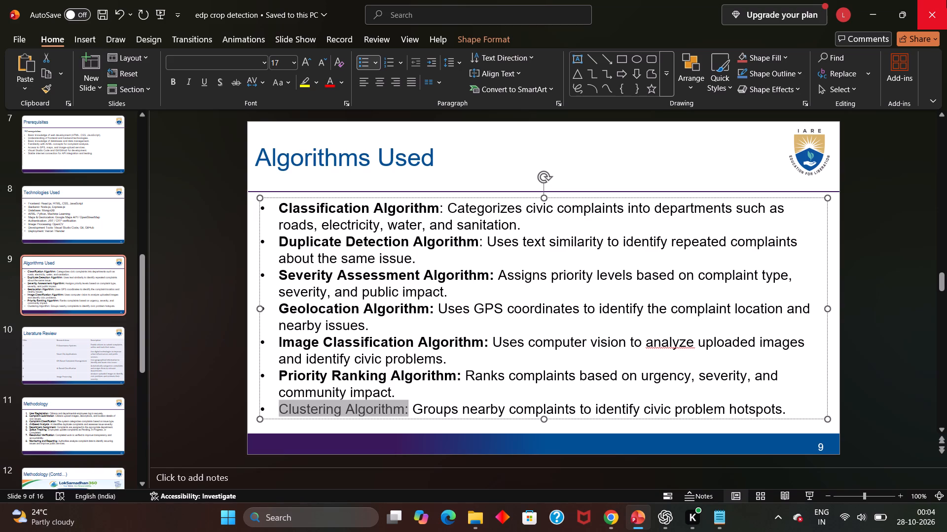
pyautogui.hotkey('ctrl', 'b')
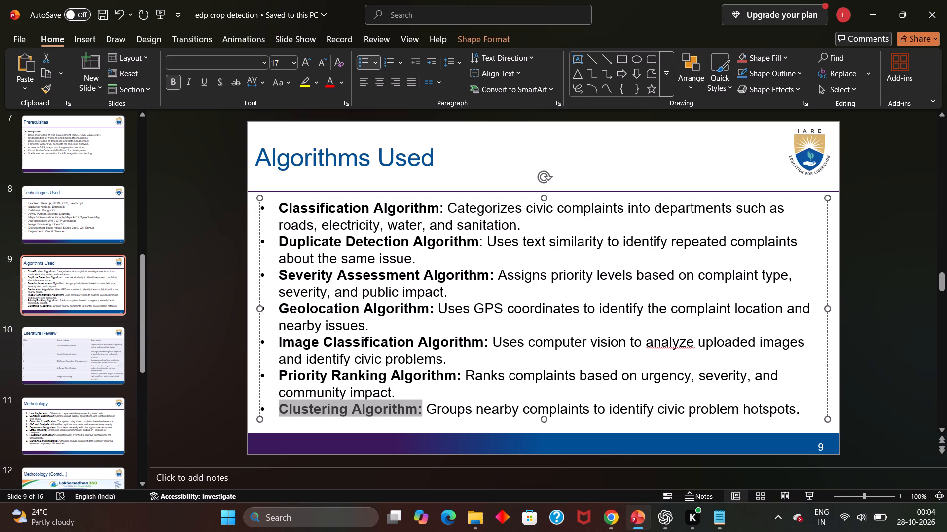
pyautogui.click(542, 319)
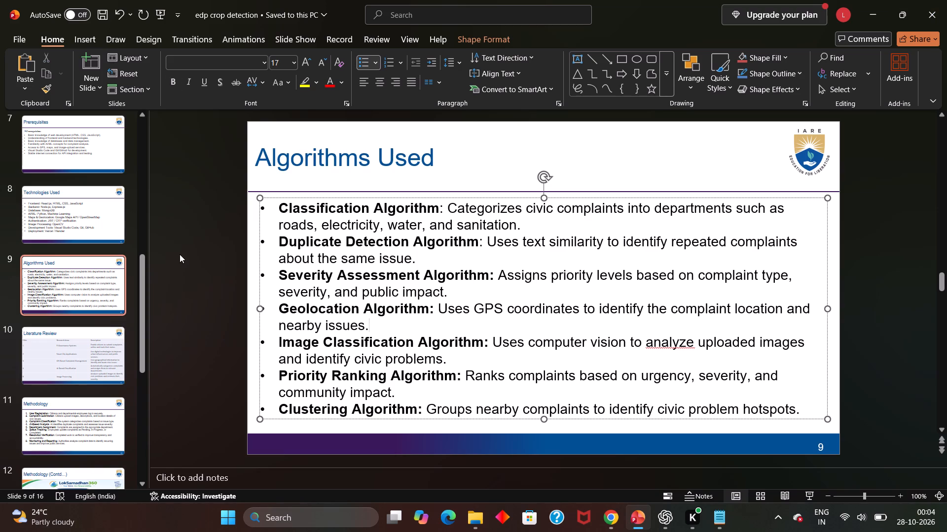
pyautogui.click(180, 254)
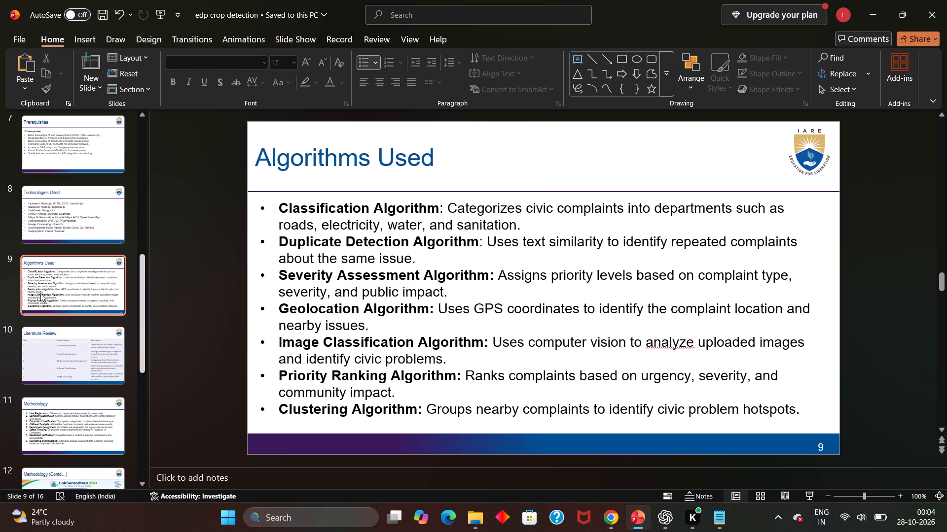
# Review the slides from Algorithms Used through the closing Thank You slide and back to the title slide.
pyautogui.scroll(-13, 34, 293)
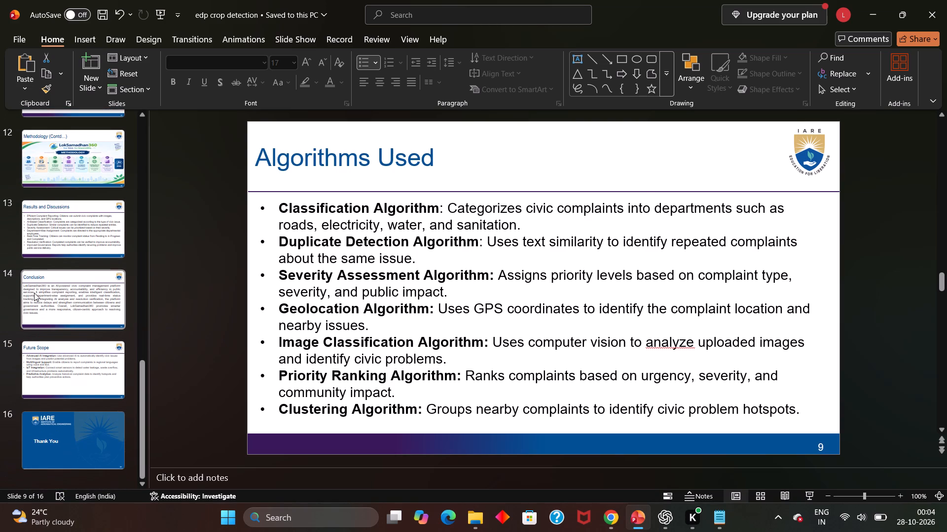
pyautogui.press('Down')
pyautogui.press('Down')
pyautogui.press('Down')
pyautogui.press('Down')
pyautogui.press('Down')
pyautogui.press('Down')
pyautogui.press('Down')
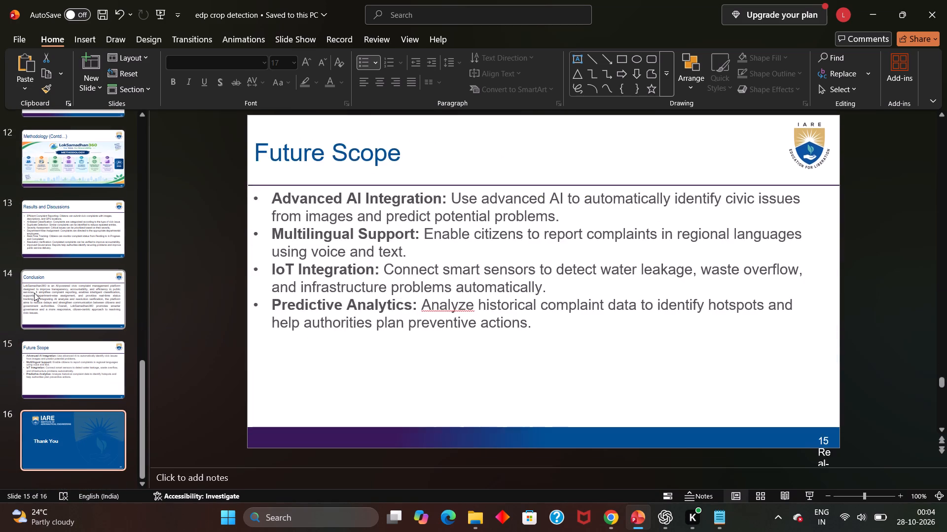
pyautogui.press('Down')
pyautogui.press('Down')
pyautogui.press('Up')
pyautogui.press('Up')
pyautogui.press('Up')
pyautogui.press('Up')
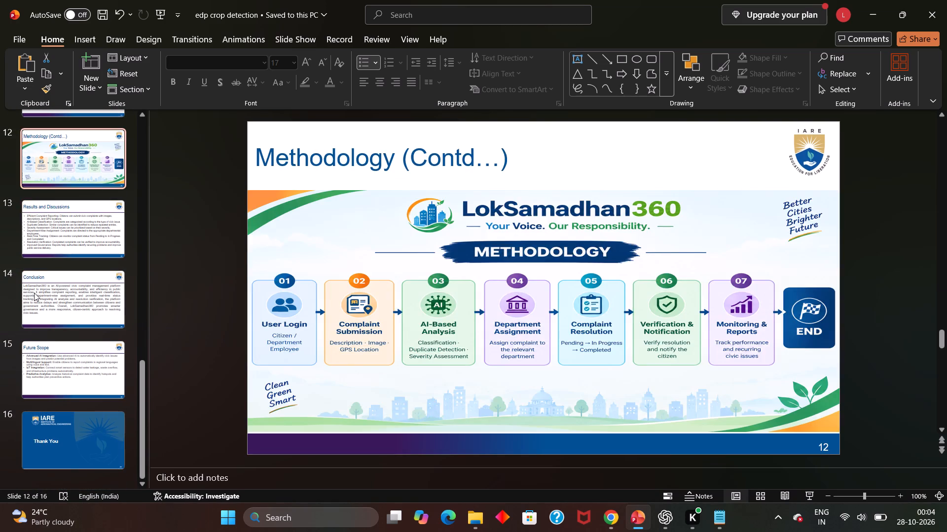
pyautogui.press('Up')
pyautogui.press('Up')
pyautogui.press('Up')
pyautogui.press('Up')
pyautogui.press('Up')
pyautogui.press('Up')
pyautogui.press('Up')
pyautogui.press('Up')
pyautogui.press('Up')
pyautogui.press('Up')
pyautogui.press('Up')
pyautogui.press('Up')
pyautogui.press('Up')
pyautogui.press('Up')
pyautogui.press('Up')
pyautogui.press('Up')
pyautogui.press('Up')
pyautogui.press('Up')
pyautogui.press('Up')
pyautogui.press('Up')
pyautogui.press('Up')
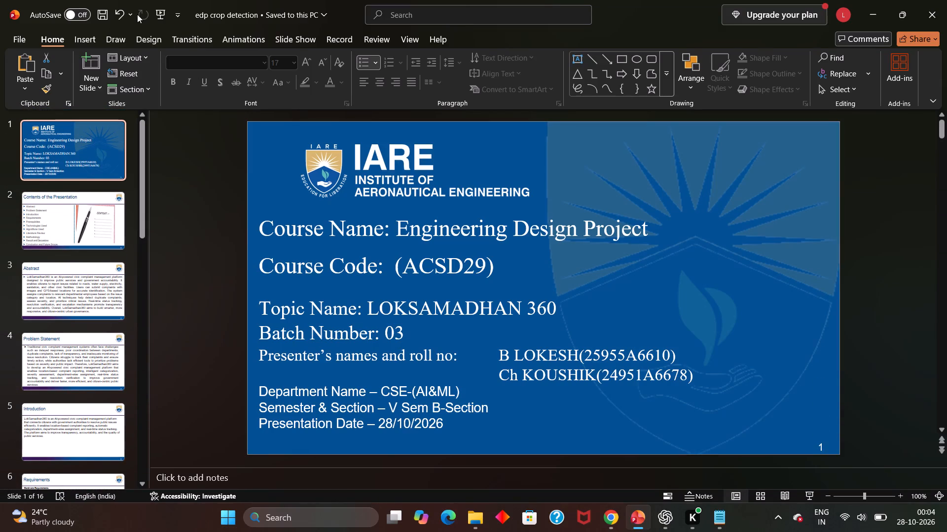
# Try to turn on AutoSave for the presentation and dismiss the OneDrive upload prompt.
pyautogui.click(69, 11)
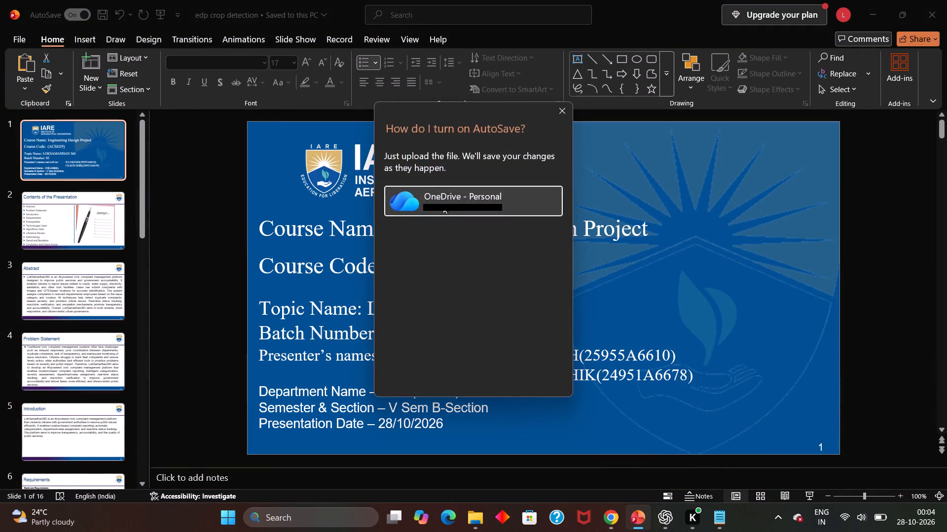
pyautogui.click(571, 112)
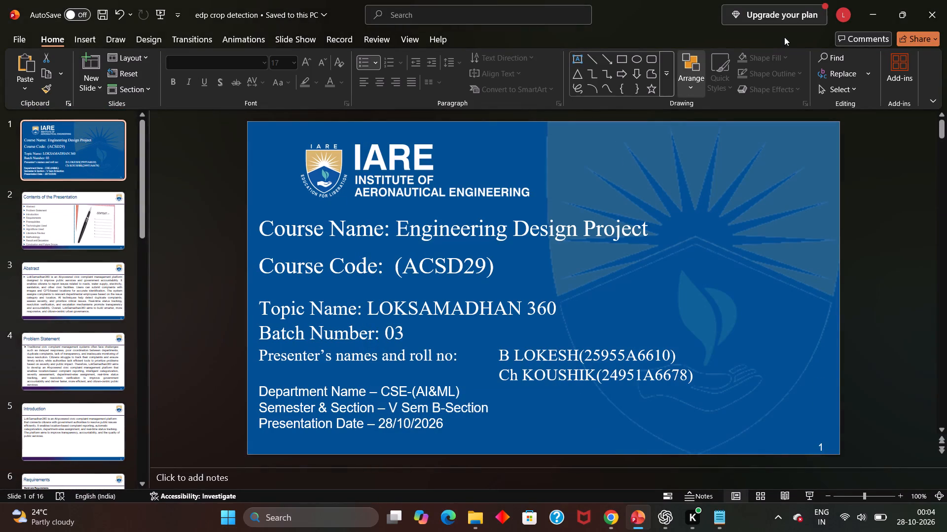
# Save the presentation as a new PowerPoint file named loksamadhan360 in the Downloads folder.
pyautogui.hotkey('ctrl', 'shift', 's')
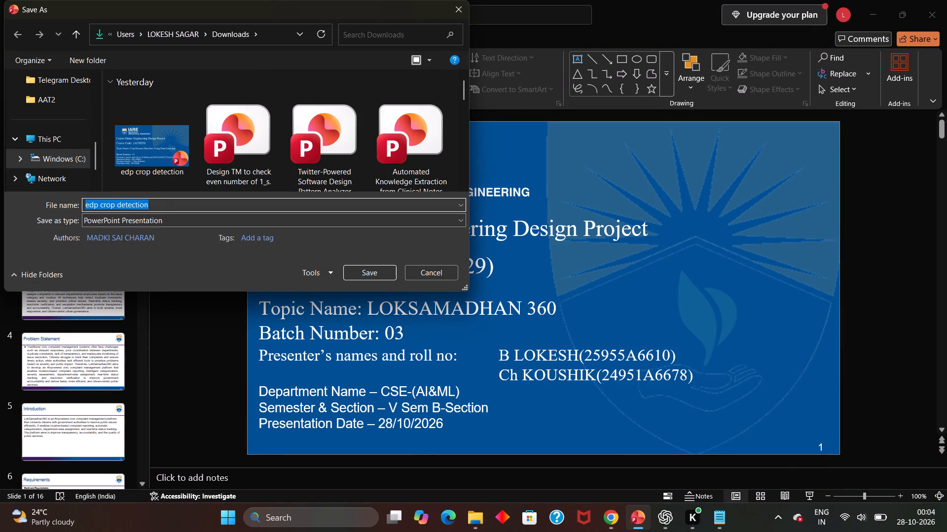
pyautogui.doubleClick(169, 202)
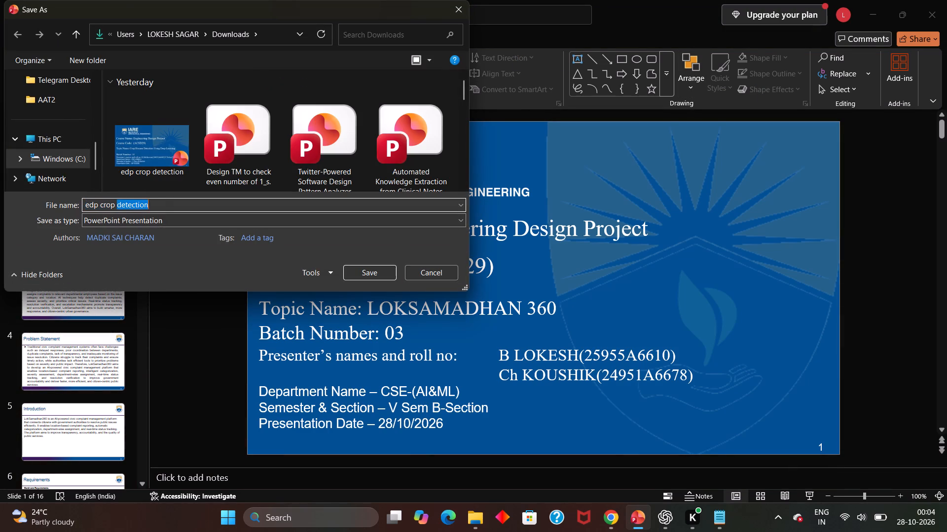
pyautogui.press('BackSpace')
pyautogui.press('BackSpace')
pyautogui.press('BackSpace')
pyautogui.press('BackSpace')
pyautogui.press('BackSpace')
pyautogui.press('BackSpace')
pyautogui.press('BackSpace')
pyautogui.press('BackSpace')
pyautogui.press('BackSpace')
pyautogui.press('BackSpace')
pyautogui.press('BackSpace')
pyautogui.press('BackSpace')
pyautogui.press('BackSpace')
pyautogui.press('BackSpace')
pyautogui.press('BackSpace')
pyautogui.press('BackSpace')
pyautogui.press('BackSpace')
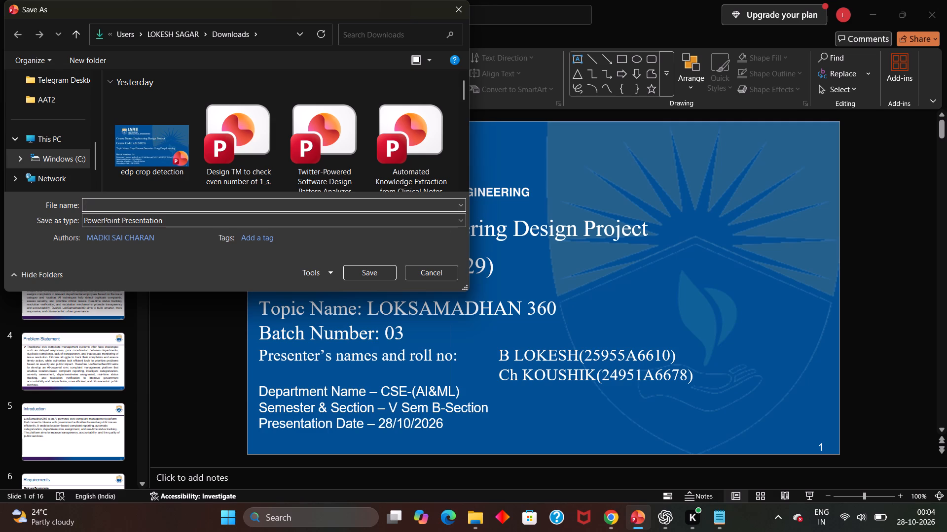
pyautogui.press('e')
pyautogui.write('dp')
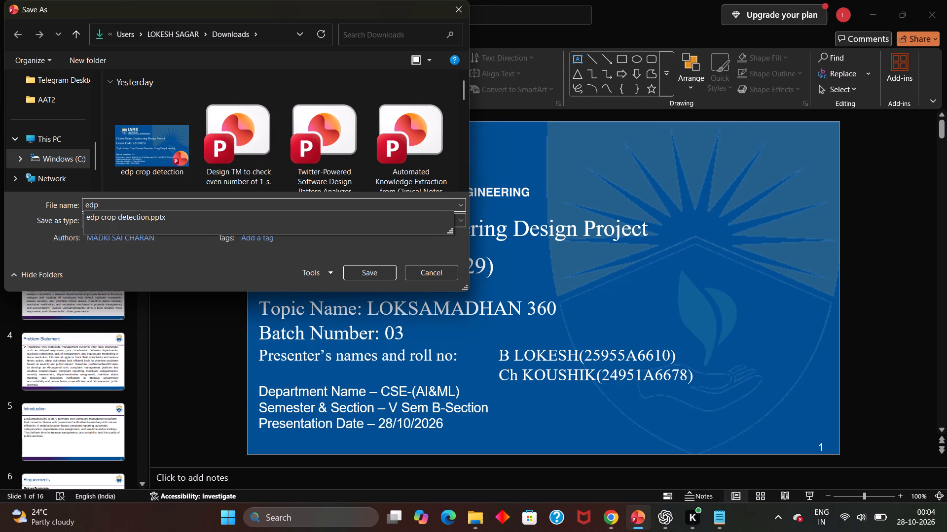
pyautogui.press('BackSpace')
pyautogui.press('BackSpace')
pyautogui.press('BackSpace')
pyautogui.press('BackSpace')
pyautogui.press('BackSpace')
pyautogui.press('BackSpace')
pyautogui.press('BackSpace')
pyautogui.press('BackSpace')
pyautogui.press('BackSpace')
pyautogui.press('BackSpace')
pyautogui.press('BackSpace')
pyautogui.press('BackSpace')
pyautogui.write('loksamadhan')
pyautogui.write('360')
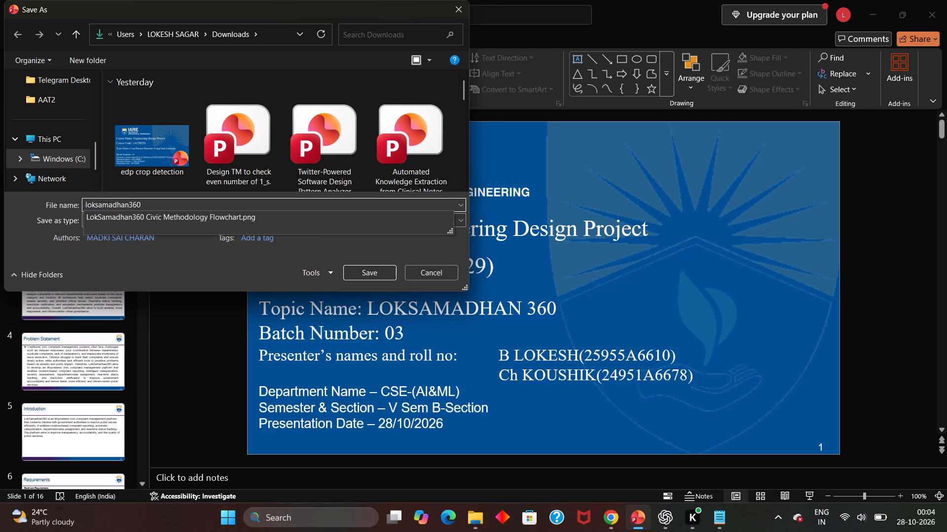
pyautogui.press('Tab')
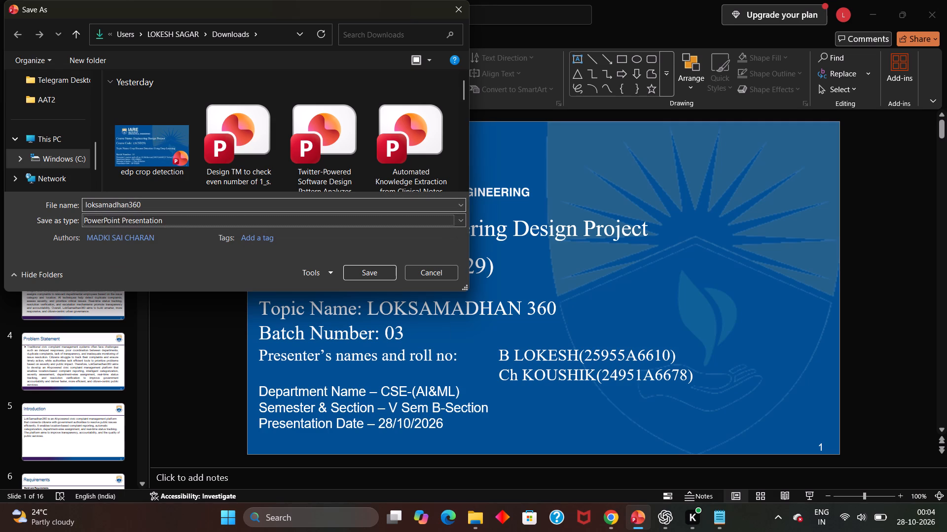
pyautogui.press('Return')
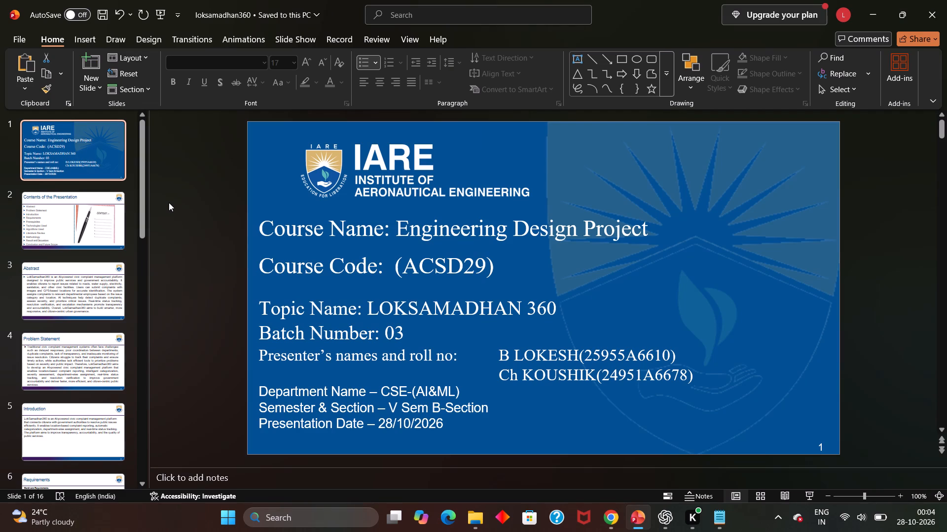
# Save another copy of the loksamadhan360 presentation in the EDP folder on the Desktop.
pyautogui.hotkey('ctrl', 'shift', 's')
pyautogui.click(64, 131)
pyautogui.scroll(7, 64, 110)
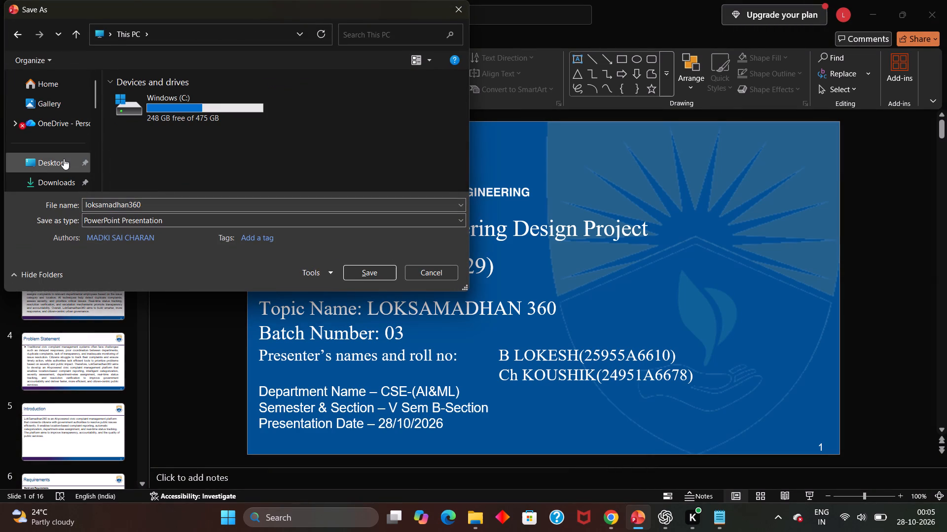
pyautogui.click(64, 159)
pyautogui.doubleClick(157, 116)
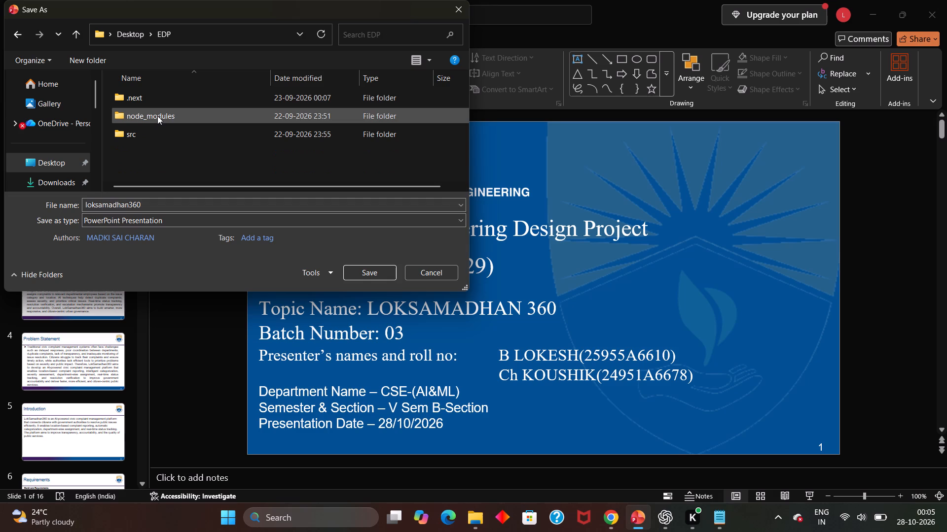
pyautogui.click(364, 276)
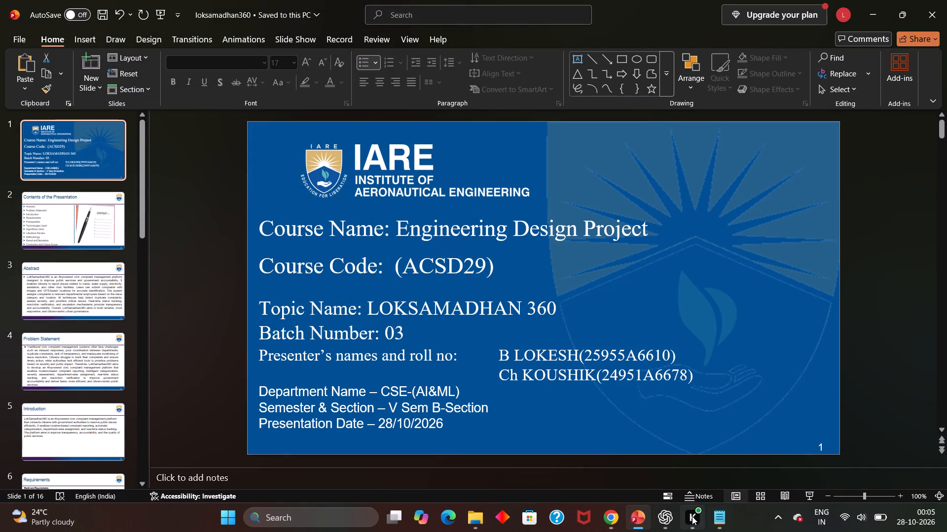
# Search the computer for vscode and launch Visual Studio Code.
pyautogui.click(342, 516)
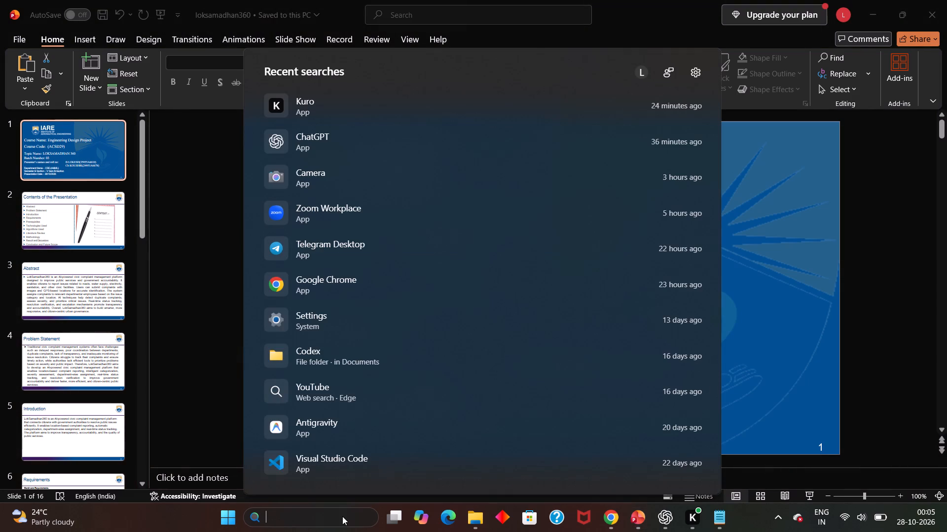
pyautogui.write('vscode')
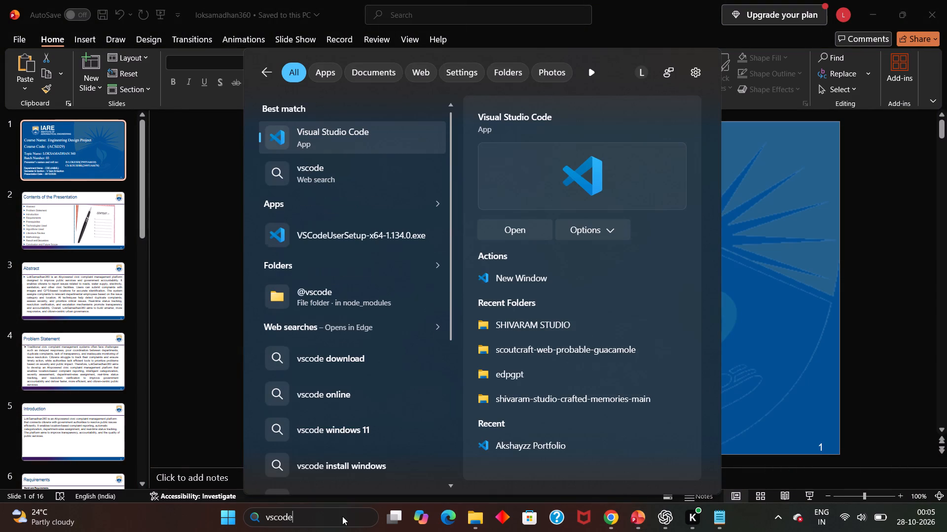
pyautogui.press('Return')
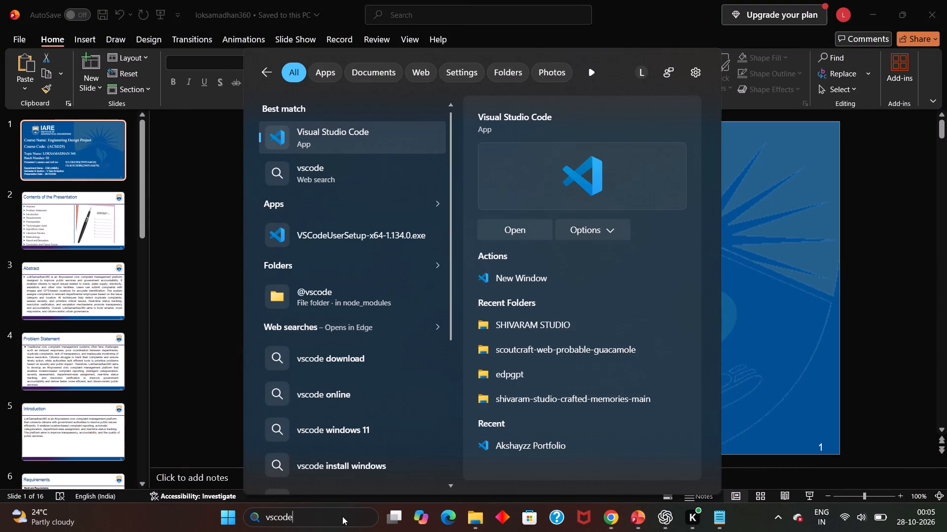